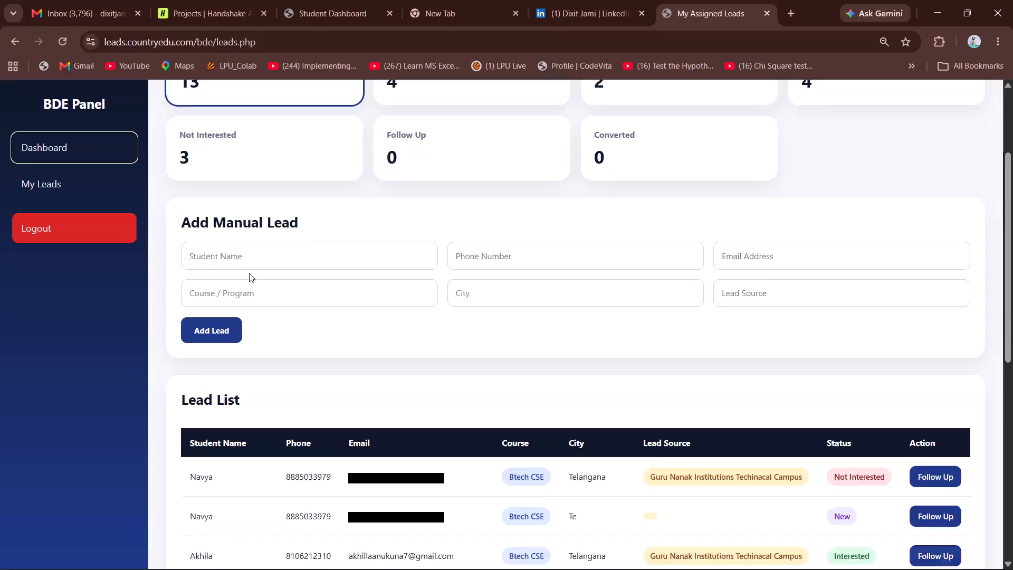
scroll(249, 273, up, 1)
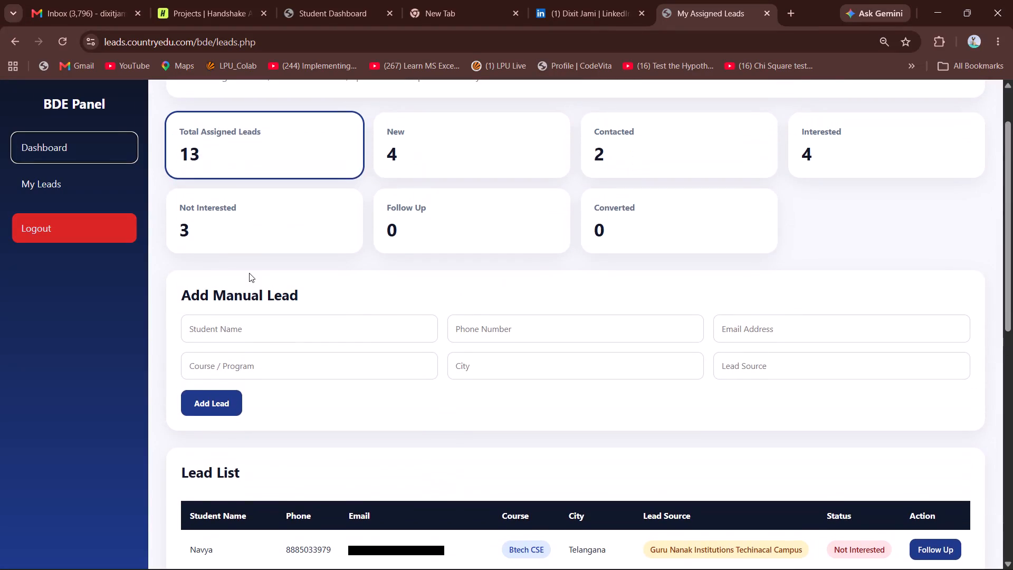
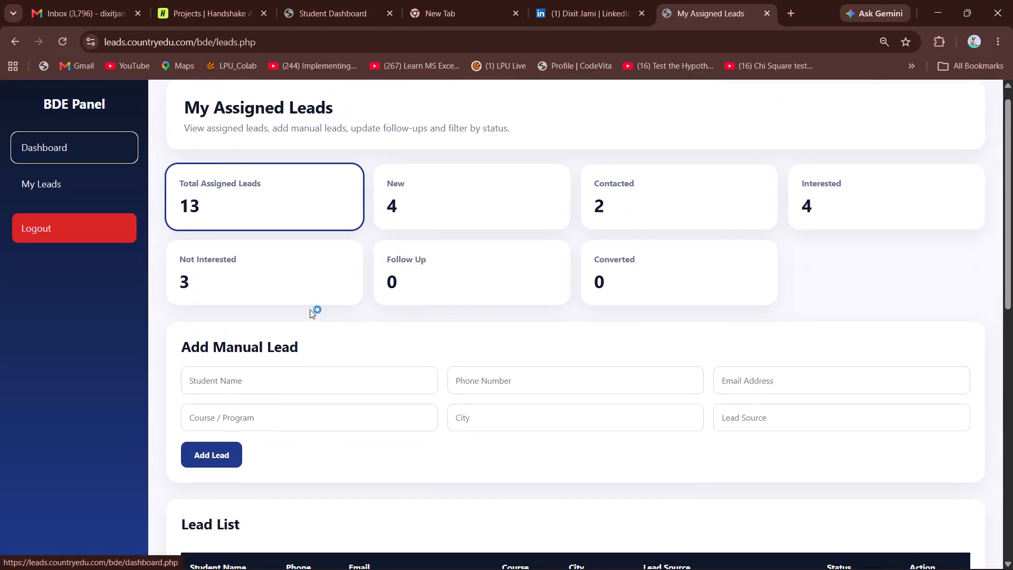
Fill in the manual lead form with the student name Soham.
click(230, 405)
text(Soi)
key(BackSpace)
key(BackSpace)
text(oham)
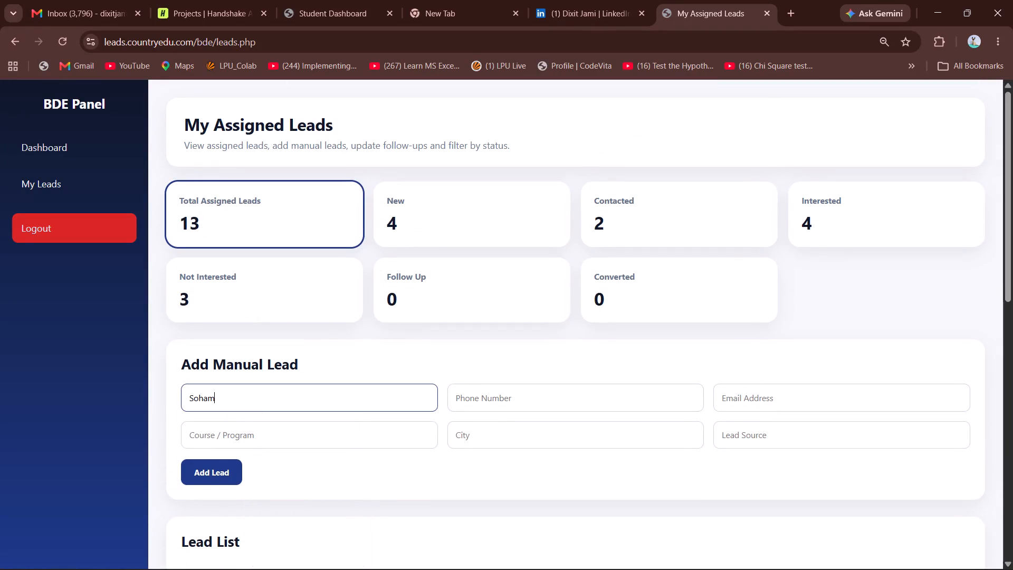
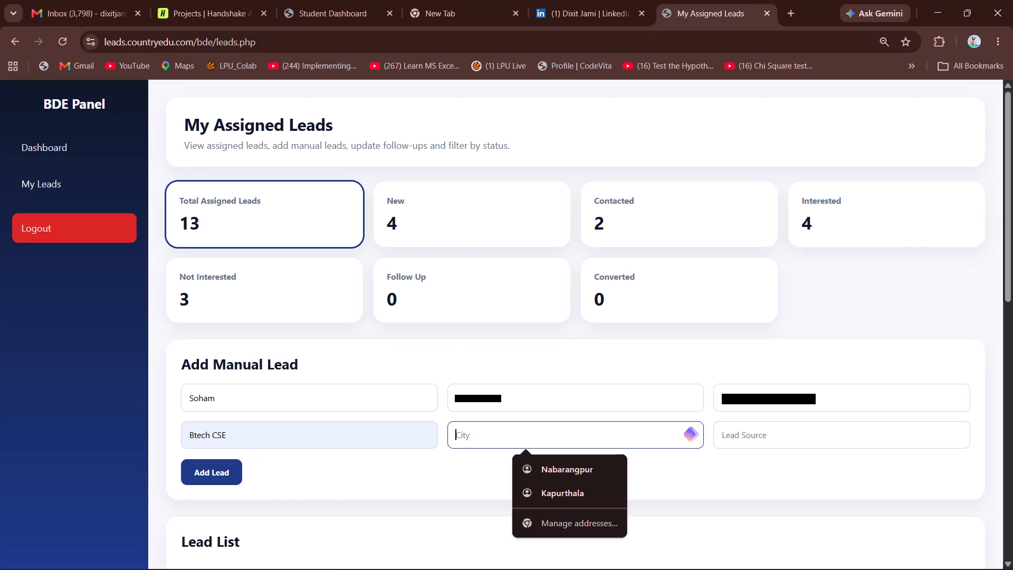
Set the city in the manual lead form to Telangana.
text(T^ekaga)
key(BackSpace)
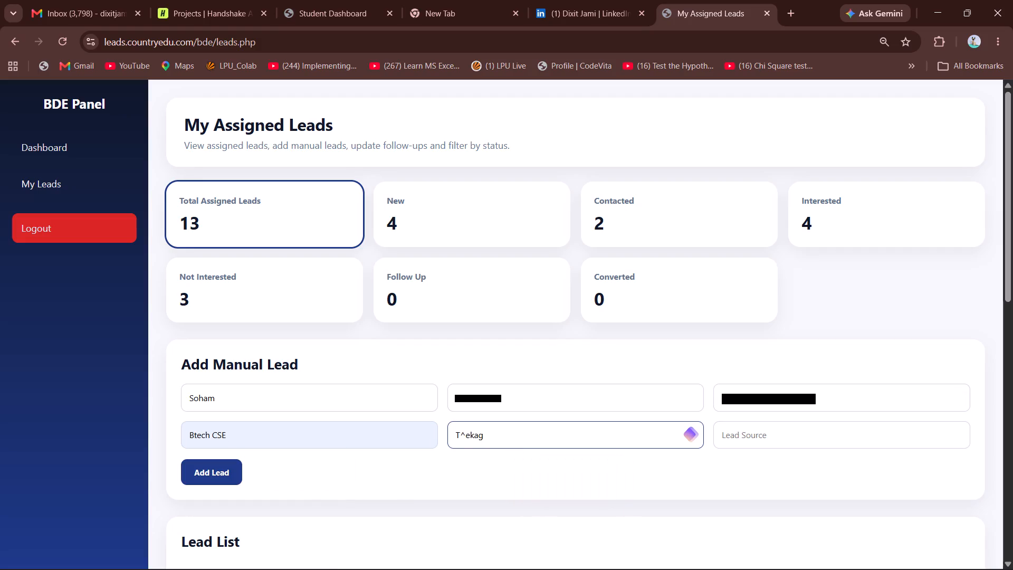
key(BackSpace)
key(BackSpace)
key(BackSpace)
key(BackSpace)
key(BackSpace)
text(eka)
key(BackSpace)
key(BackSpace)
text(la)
click(553, 481)
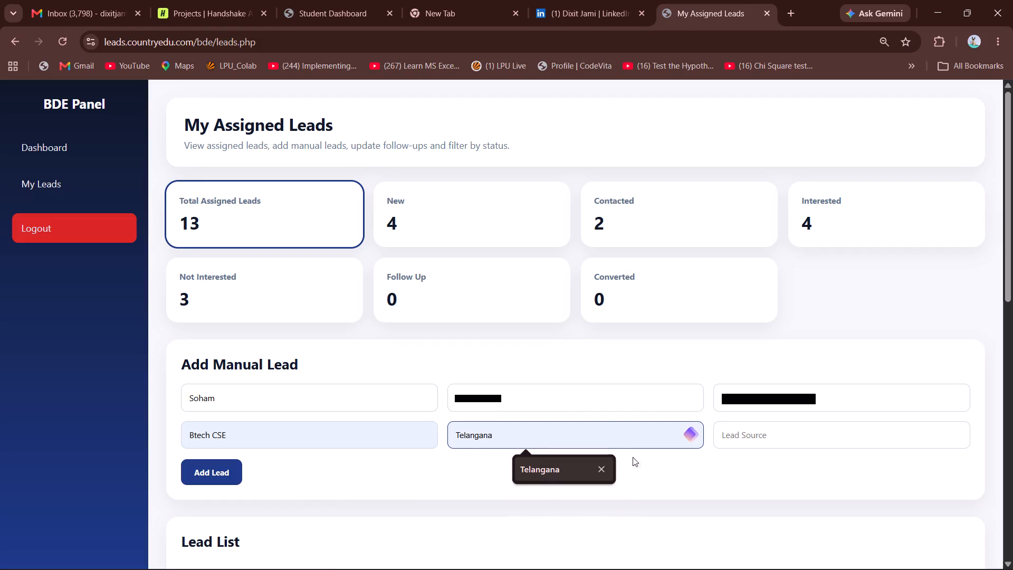
click(537, 457)
click(538, 462)
Set the lead source to Guru Nanak Institutions Techinacal Campus and submit the new lead.
click(764, 444)
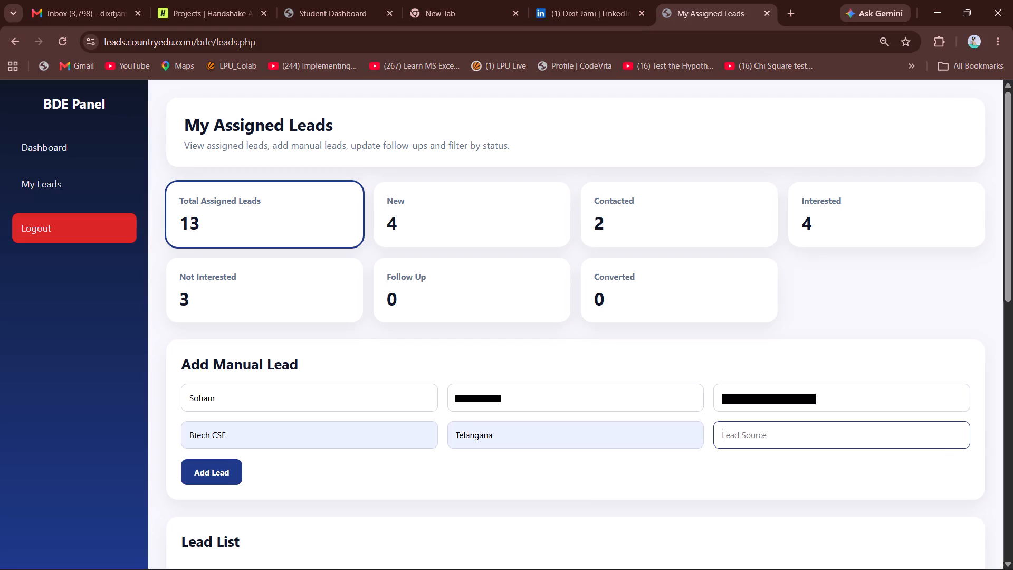
click(826, 487)
double_click(825, 482)
click(822, 480)
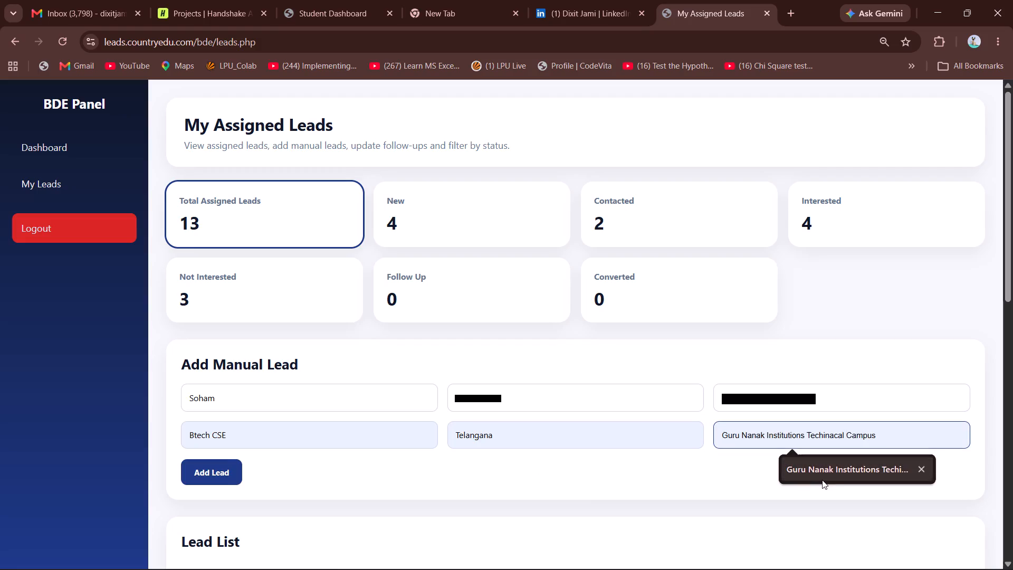
scroll(703, 479, down, 2)
click(210, 116)
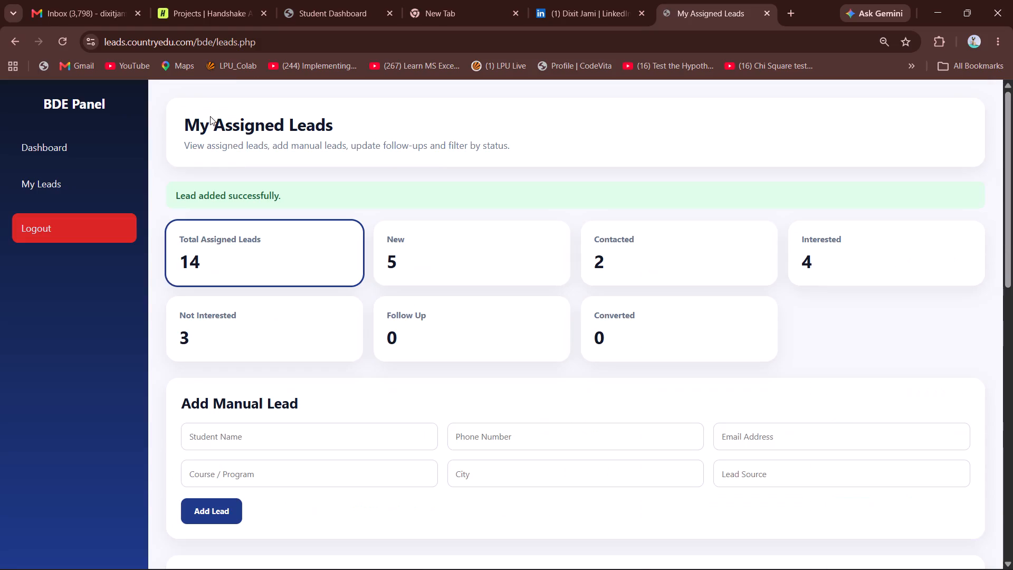
Open the follow-up page for Soham's lead and set the lead status to Follow Up Again.
scroll(555, 325, down, 3)
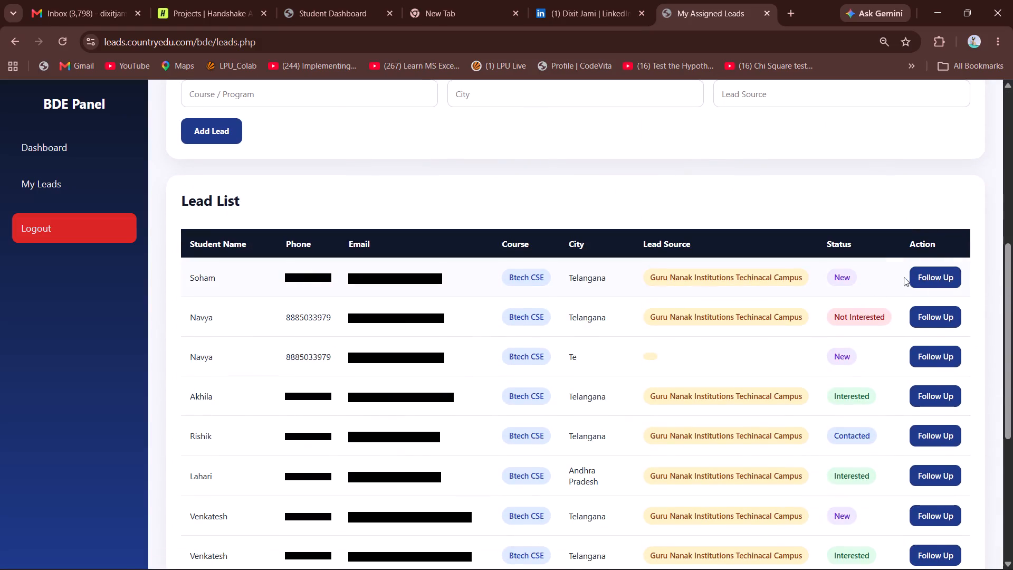
click(913, 277)
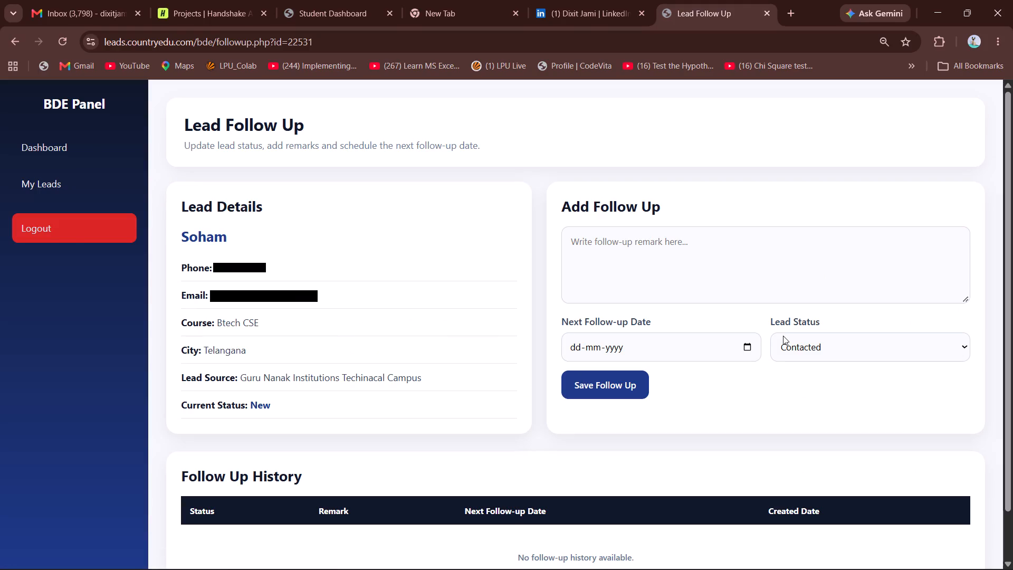
click(793, 352)
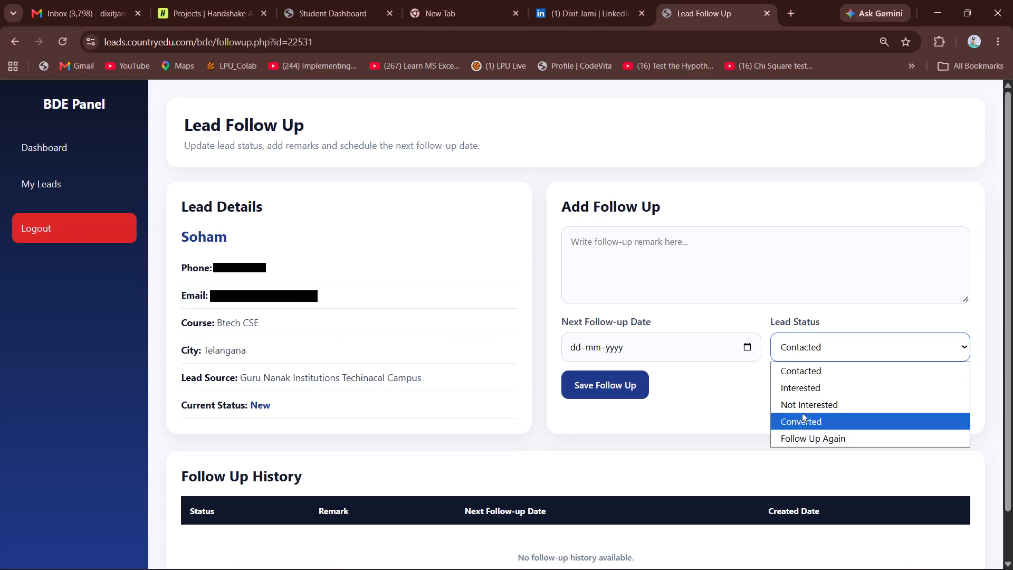
click(816, 444)
Write the follow-up remark "He said he will call back me in 1 hour".
click(614, 259)
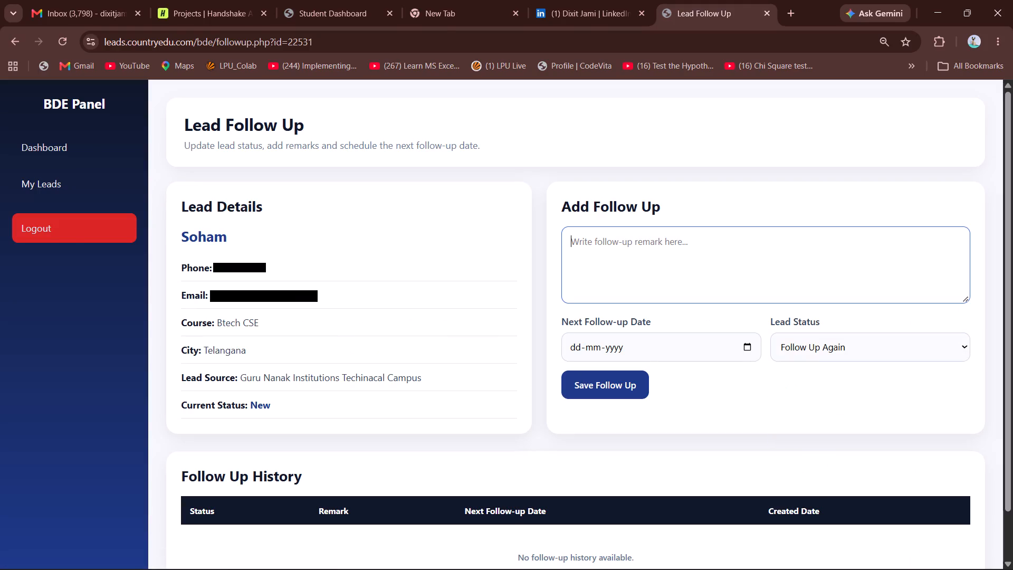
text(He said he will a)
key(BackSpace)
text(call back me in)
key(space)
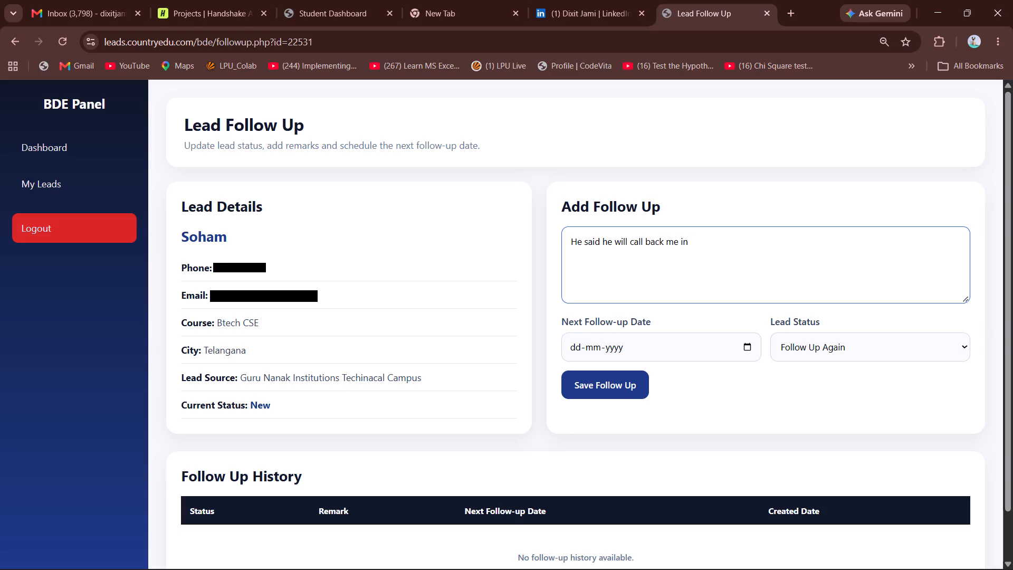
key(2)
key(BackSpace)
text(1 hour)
Set the next follow-up date to 31-10-2026 and save the follow-up.
click(746, 343)
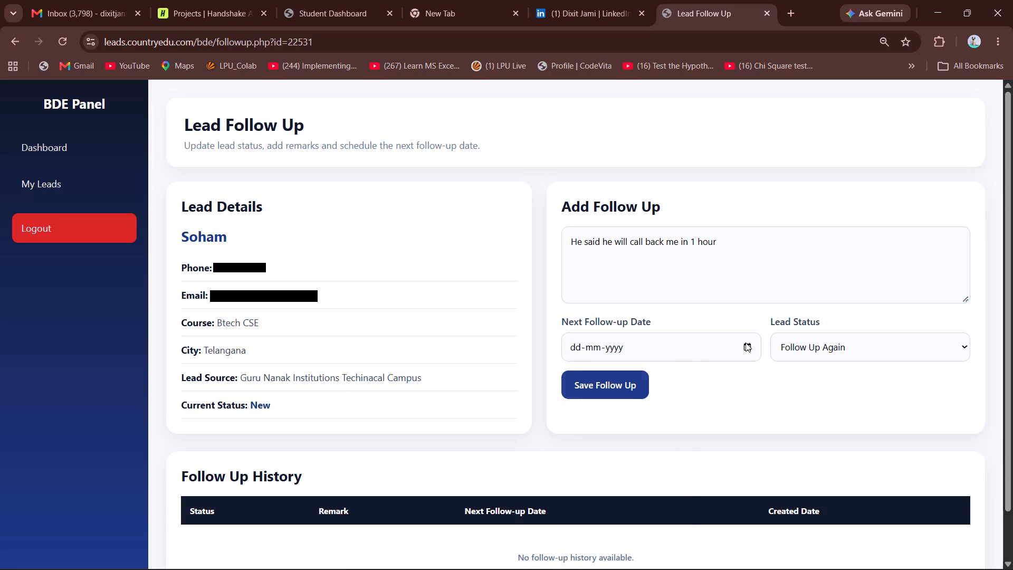
click(660, 512)
scroll(801, 385, down, 2)
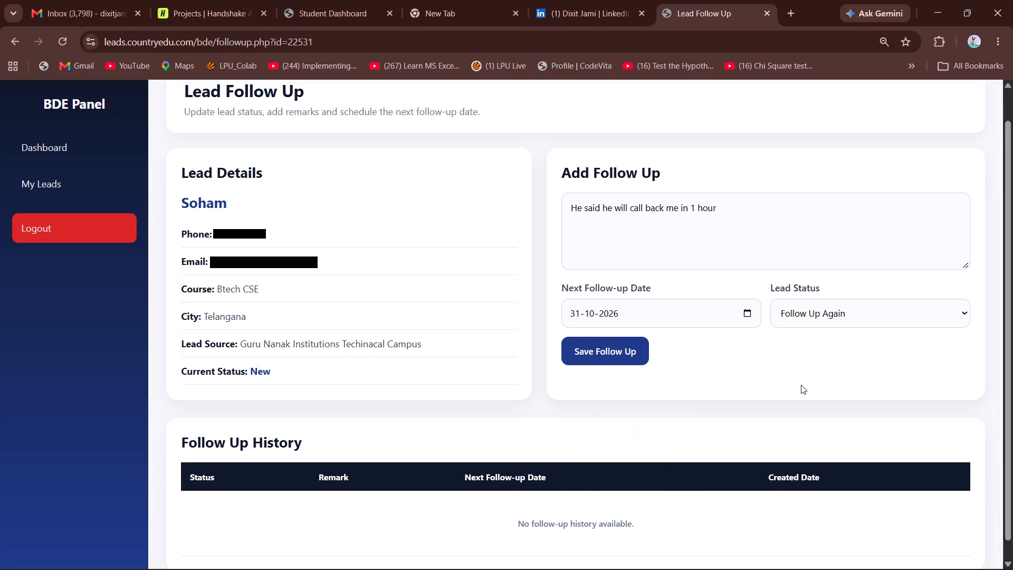
click(625, 322)
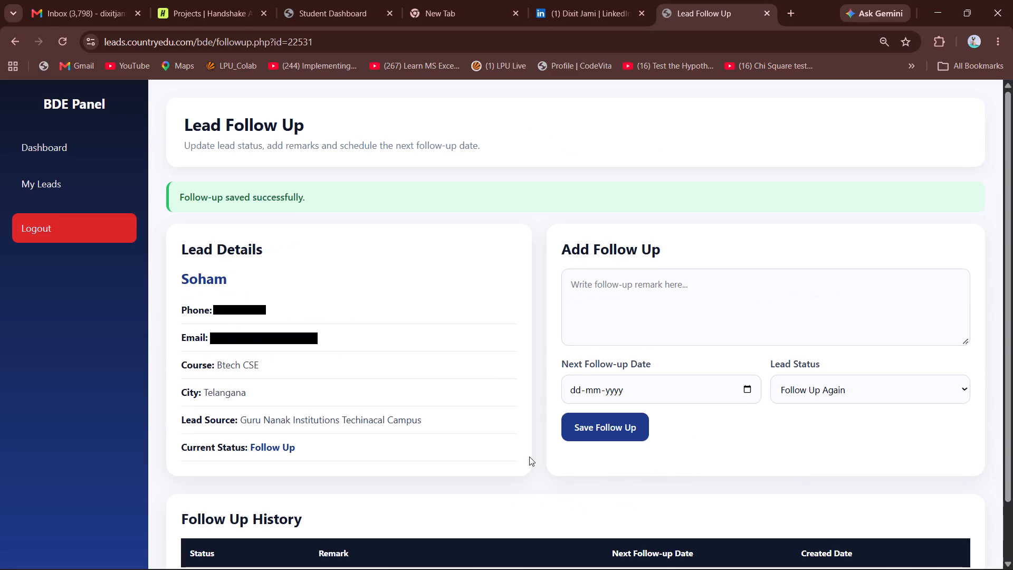
Return to the assigned leads page and review the status summary and the lead list.
click(124, 193)
scroll(439, 311, down, 3)
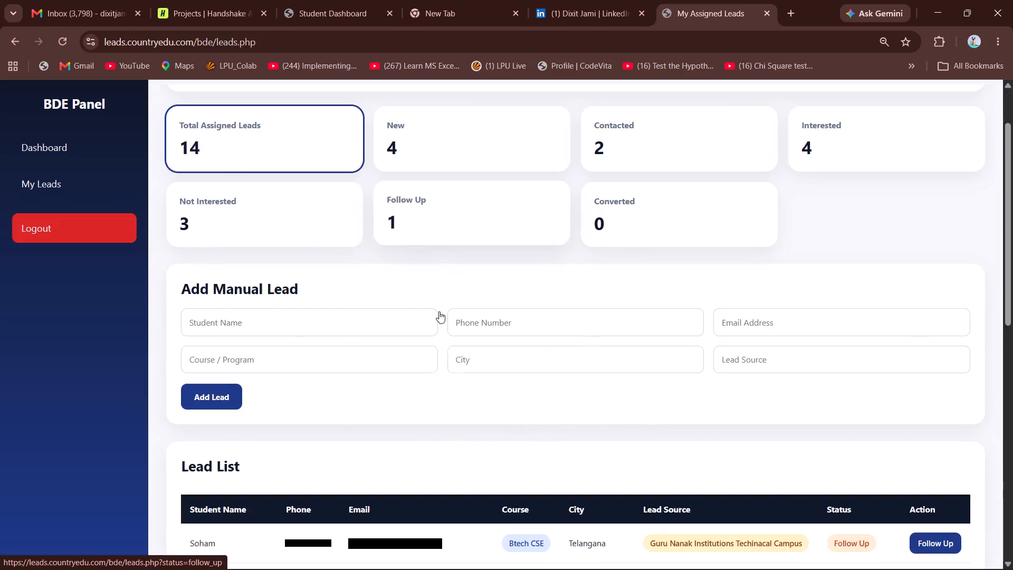
scroll(439, 311, down, 1)
scroll(439, 311, up, 3)
scroll(439, 311, down, 1)
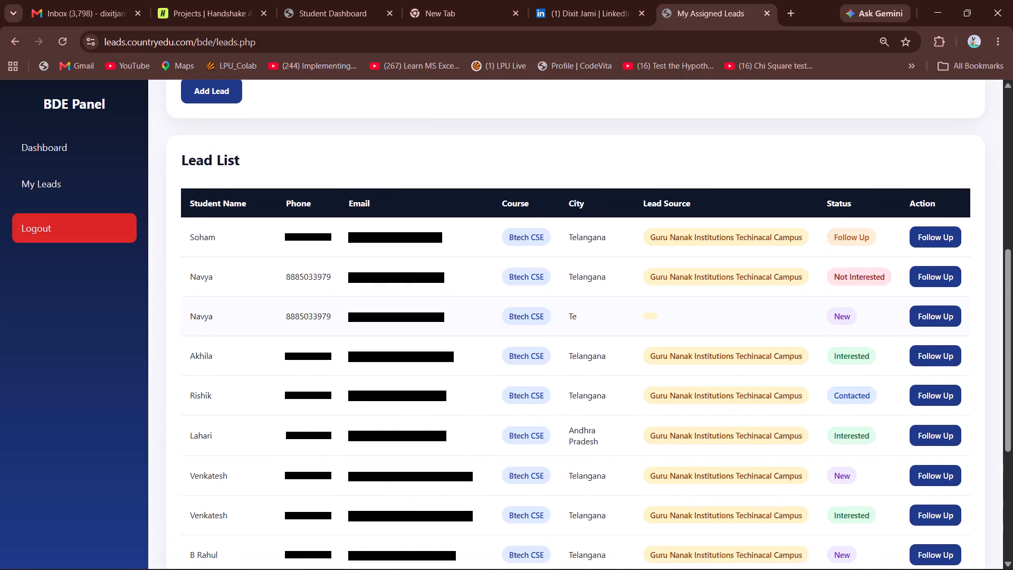
scroll(439, 311, down, 4)
scroll(439, 311, up, 7)
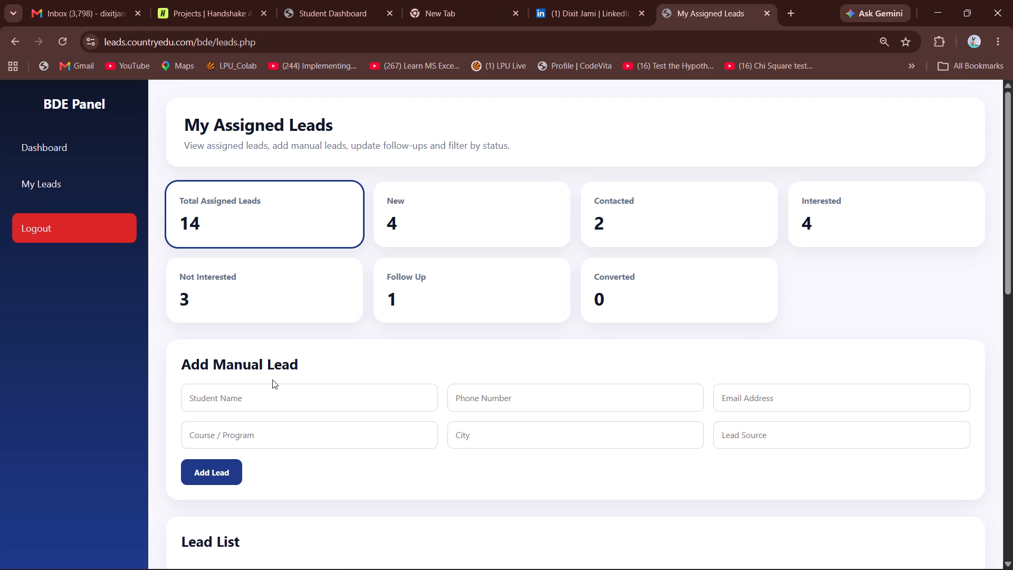
Enter the student name Deekshitha and the student's phone number in the manual lead form.
click(238, 404)
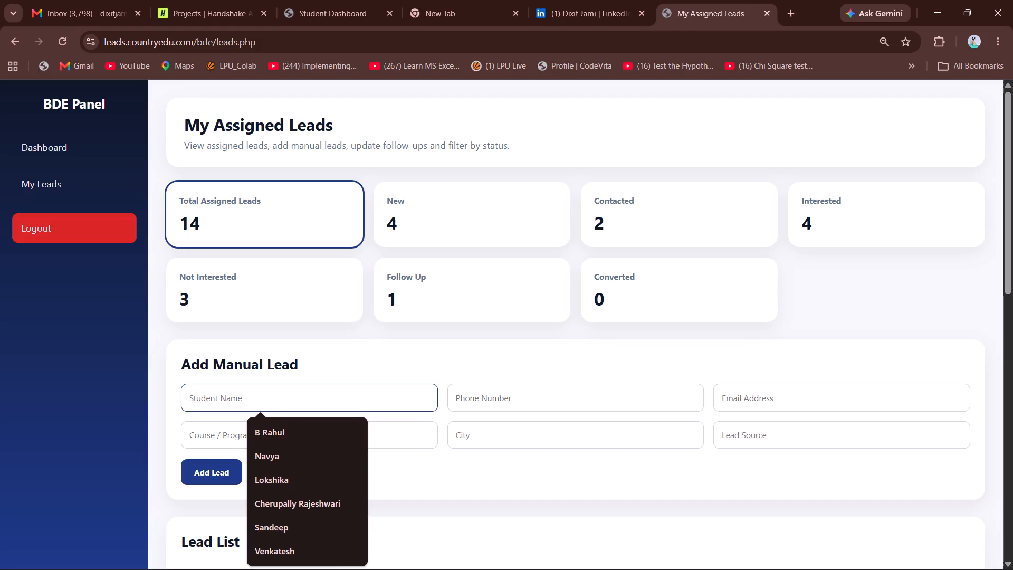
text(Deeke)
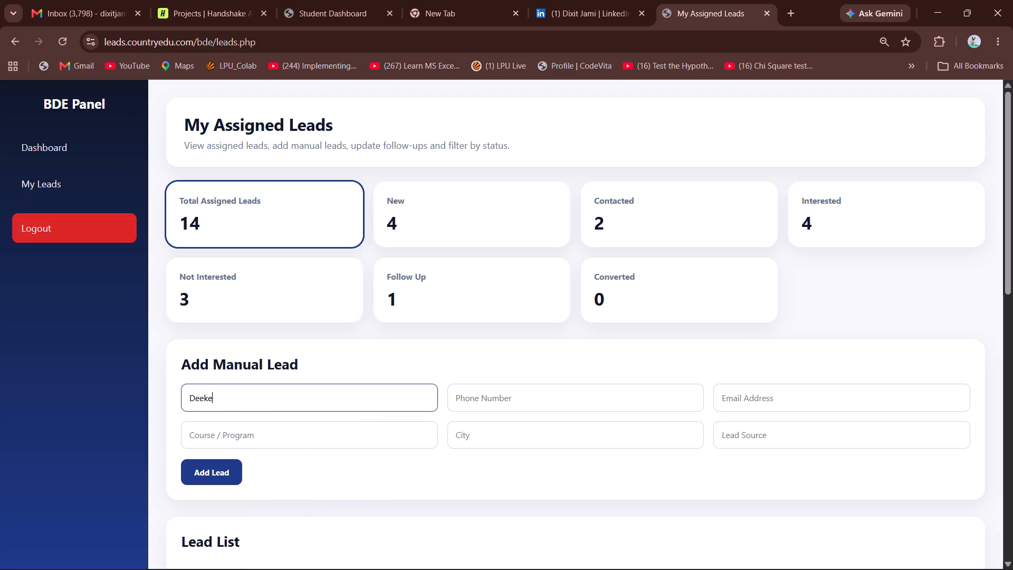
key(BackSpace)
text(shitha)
click(532, 399)
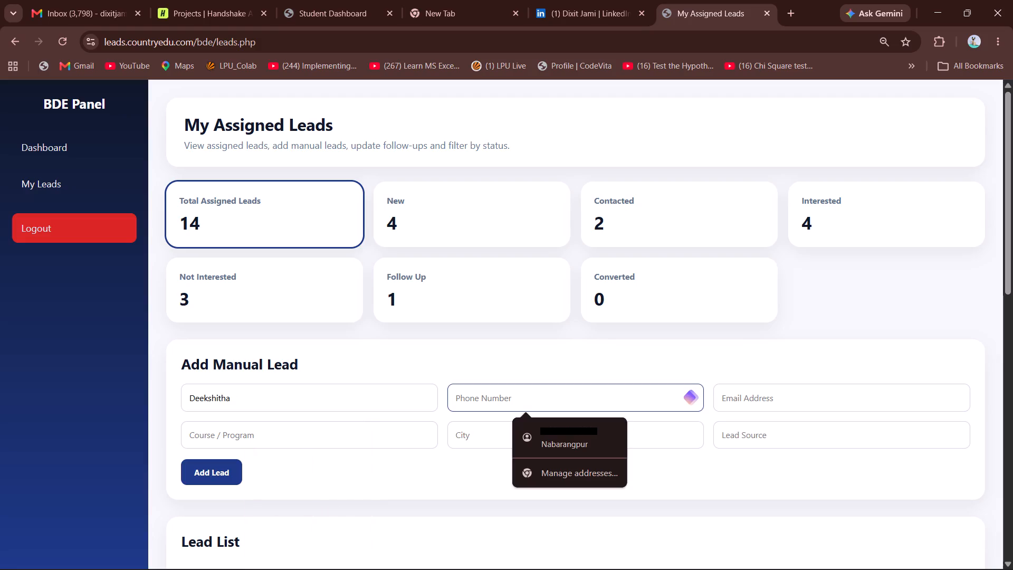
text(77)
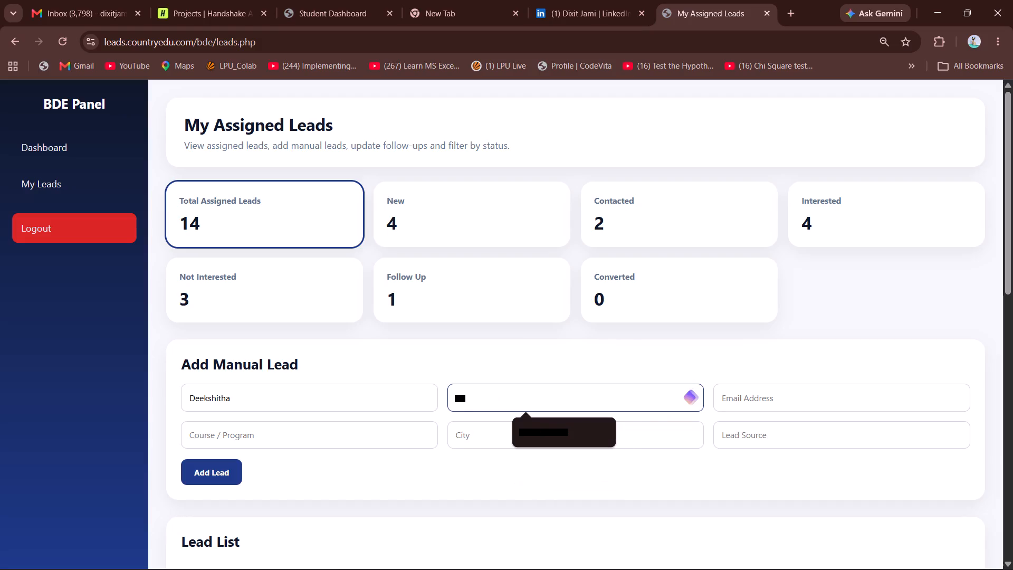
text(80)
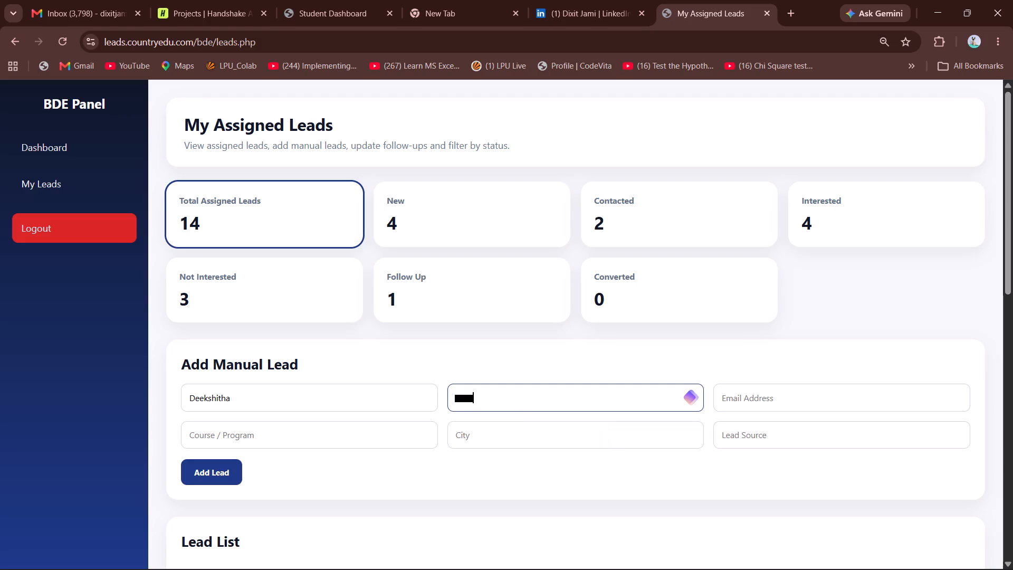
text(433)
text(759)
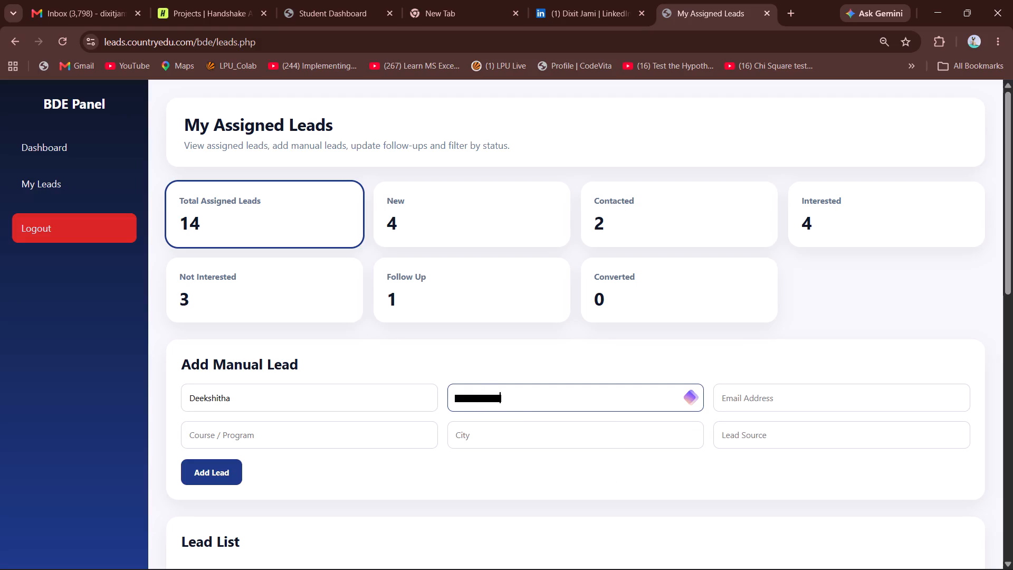
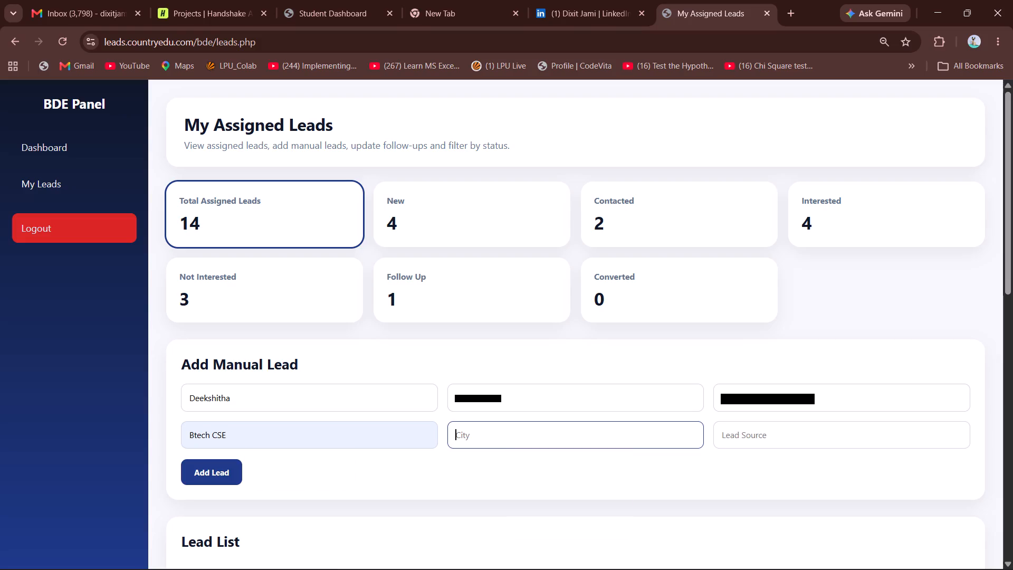
Set the new lead's city to Andhra Pradesh in the manual lead form.
click(515, 427)
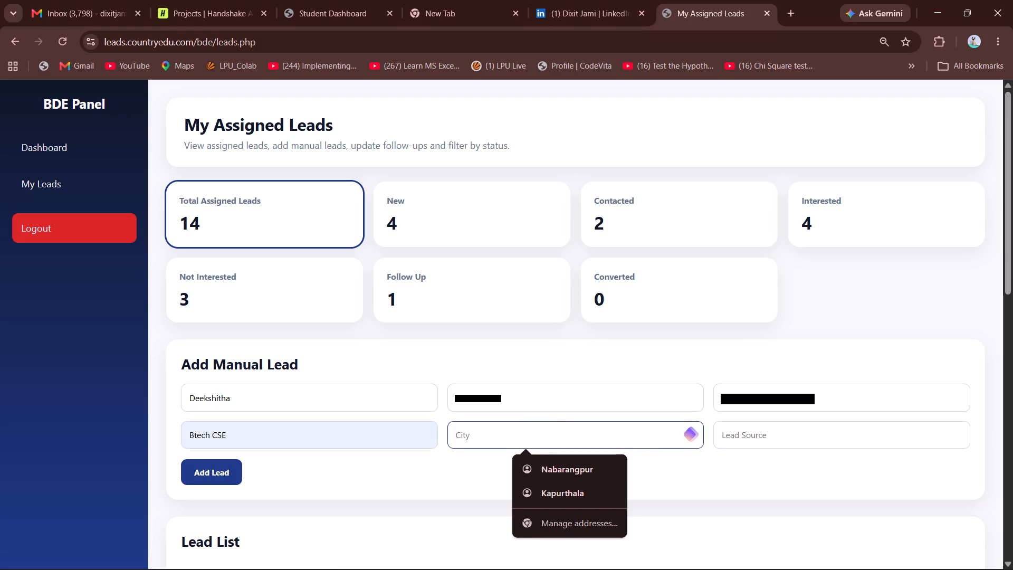
text(T==A)
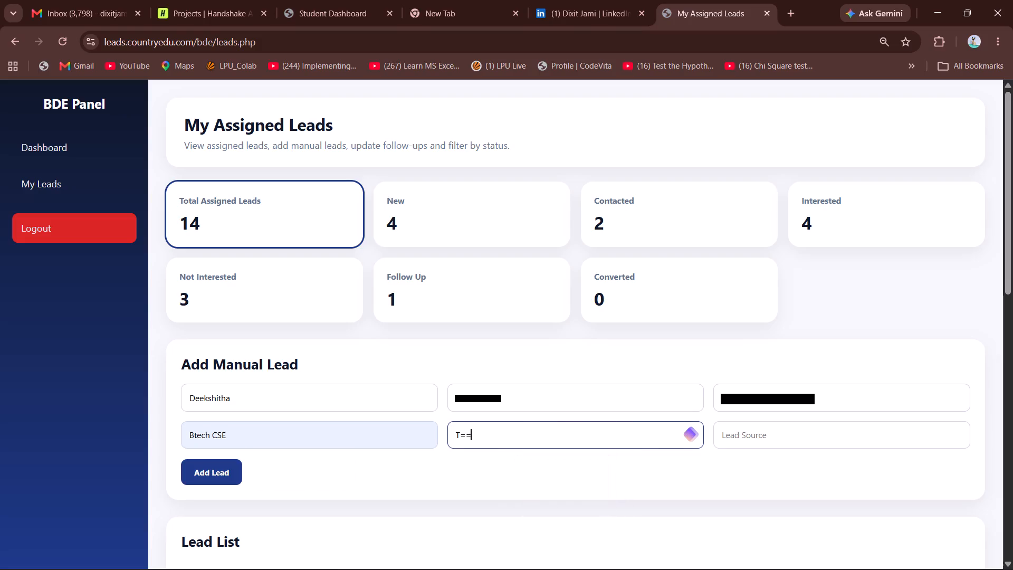
key(BackSpace)
key(BackSpace)
key(BackSpace)
key(BackSpace)
text(Andha)
key(BackSpace)
key(a)
key(BackSpace)
key(a)
key(BackSpace)
text(ea)
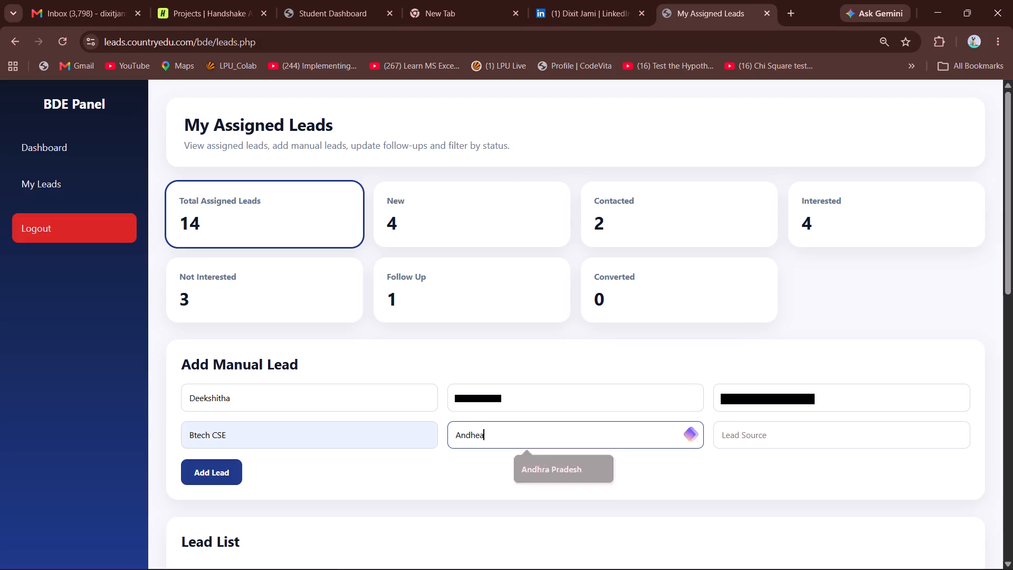
key(BackSpace)
key(BackSpace)
text(ra)
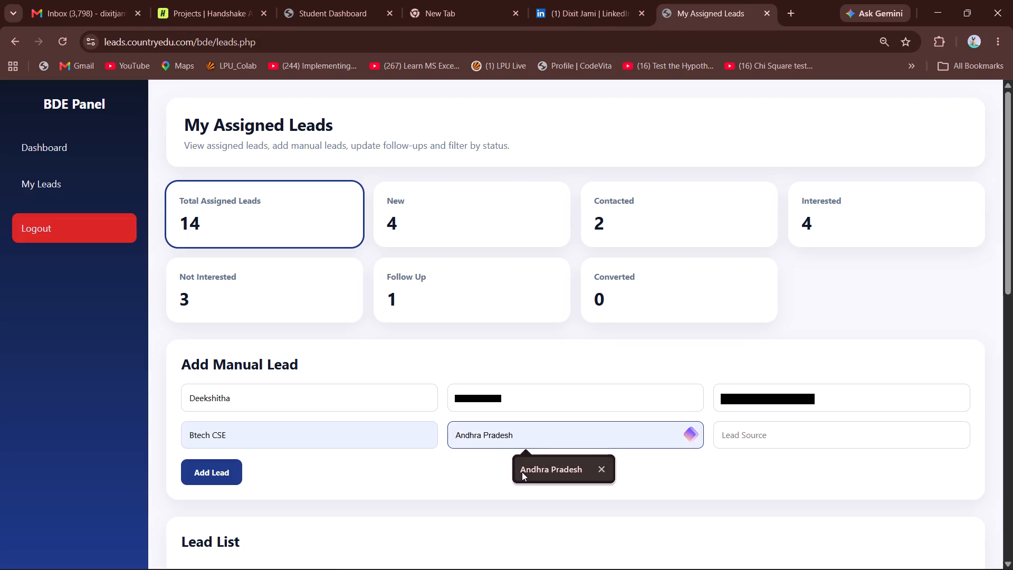
click(524, 472)
Set the lead source to Guru Nanak Institutions Techinacal Campus and add the lead.
click(799, 446)
click(800, 471)
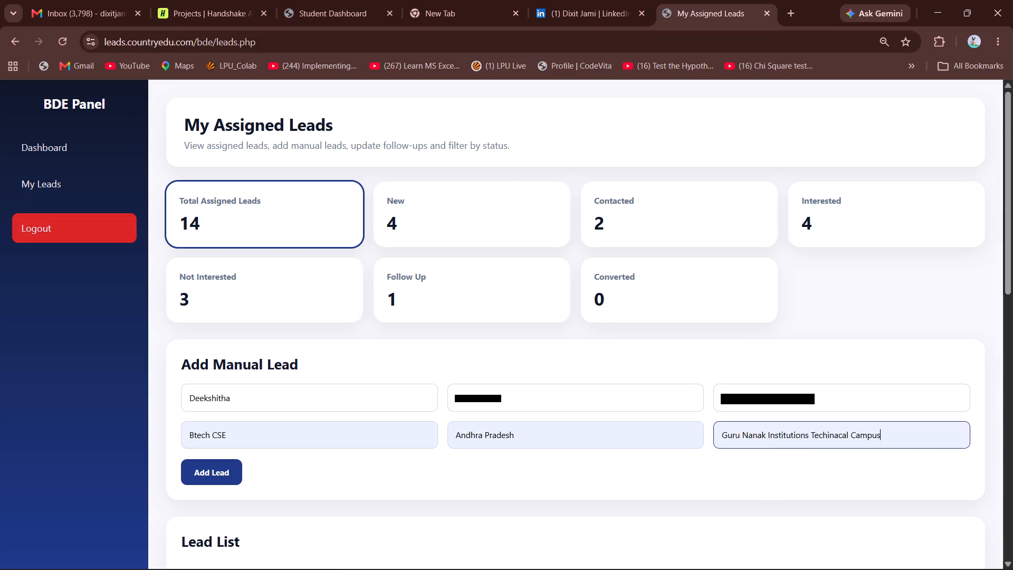
scroll(577, 445, down, 2)
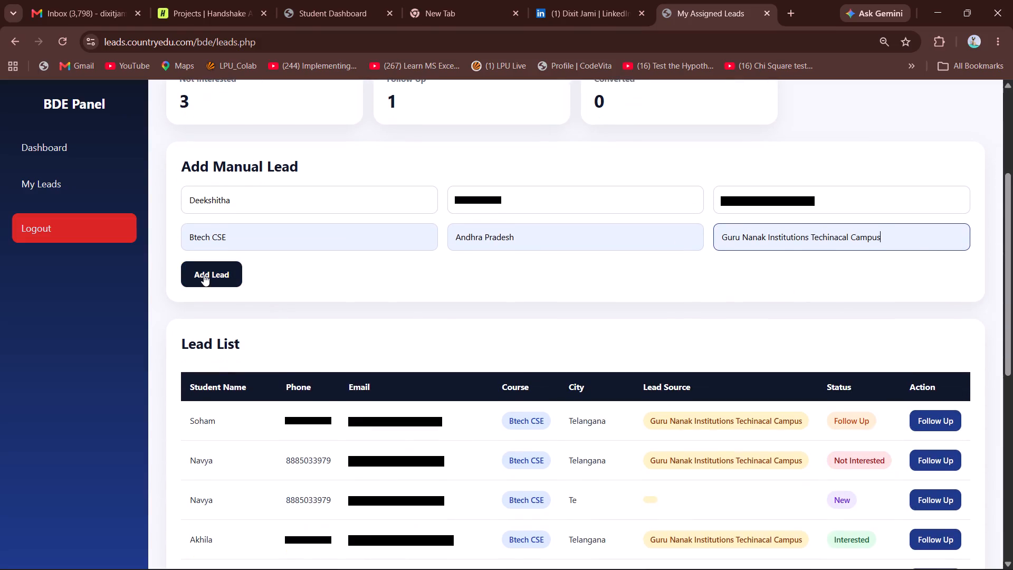
click(204, 274)
Open Deekshitha's follow-up and write the remark "Actually she is selected in TCS company and waiting for a joining letter.".
scroll(691, 297, down, 2)
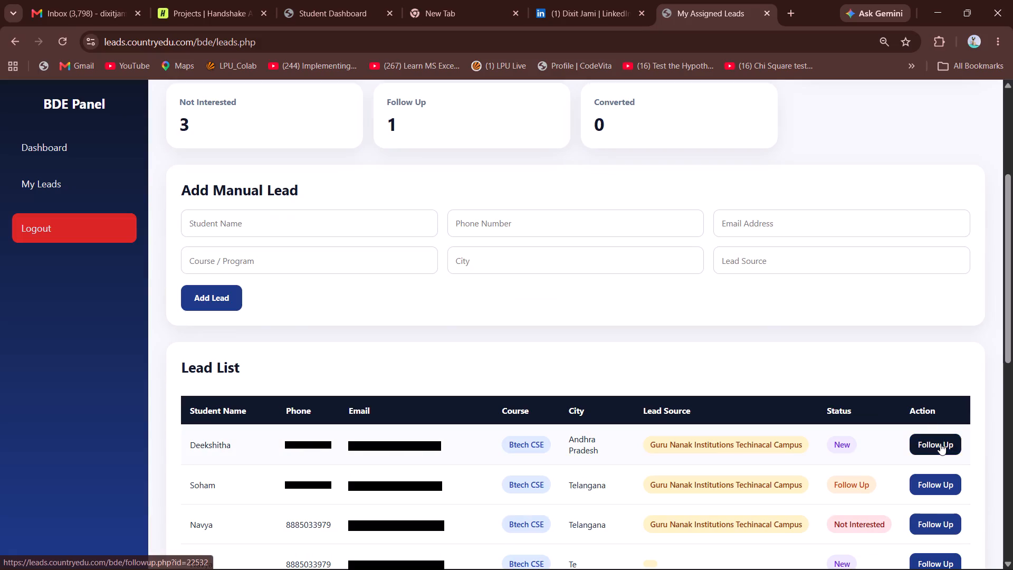
click(940, 443)
click(624, 269)
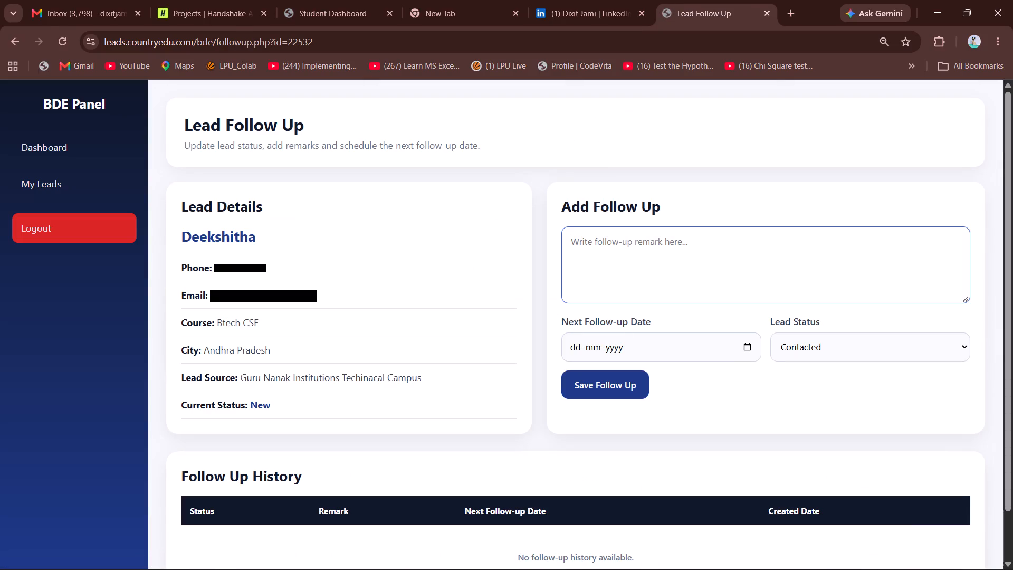
text(Ac)
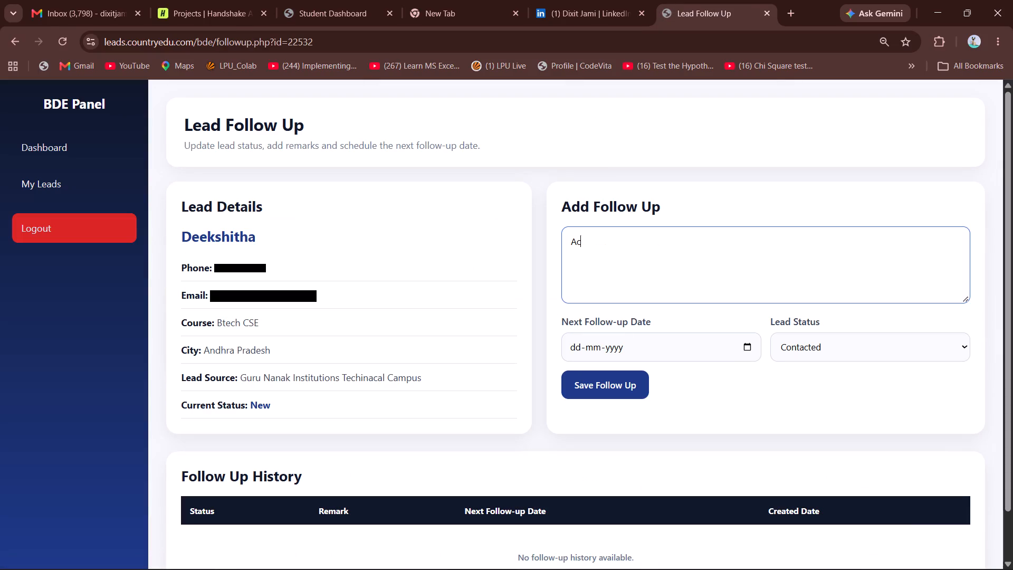
text(tually she is no)
key(BackSpace)
key(BackSpace)
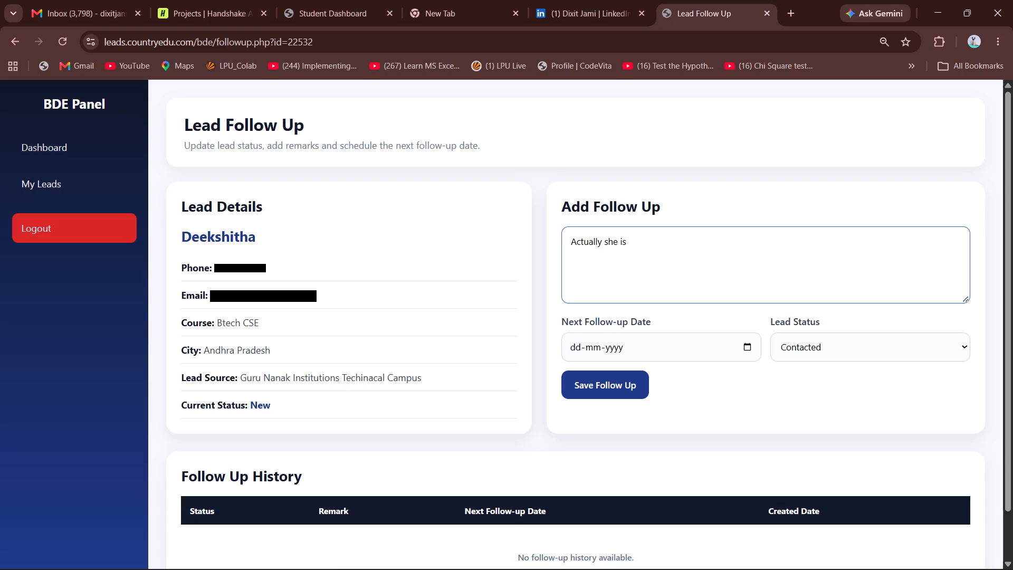
key(s)
text(ele)
text(cted)
key(space)
text(for)
key(space)
key(BackSpace)
key(BackSpace)
key(BackSpace)
key(BackSpace)
text(in)
key(space)
key(shift+t)
key(shift+c)
key(shift+BackSpace)
text(CD)
key(space)
key(BackSpace)
key(BackSpace)
key(d)
key(shift+BackSpace)
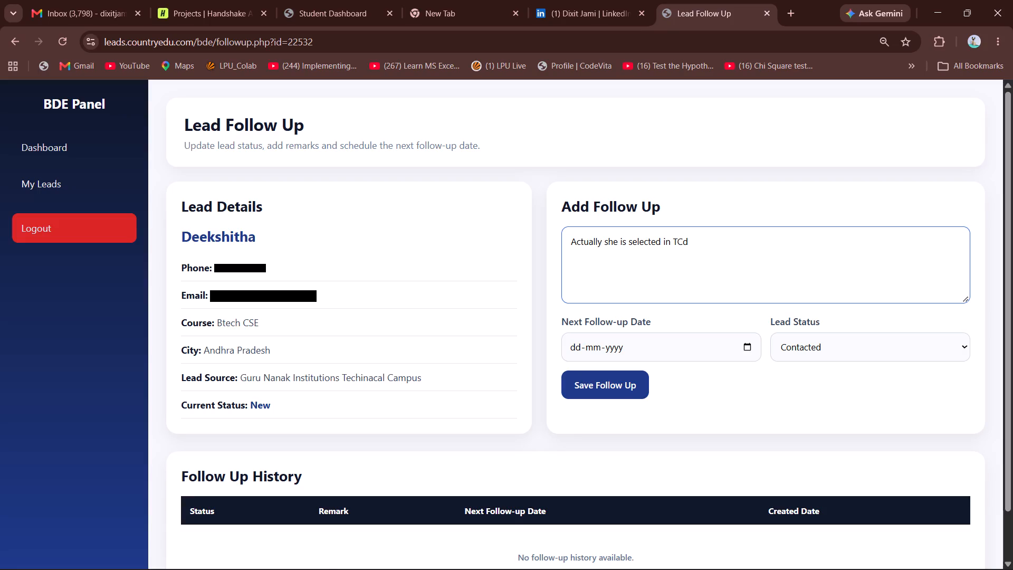
key(shift+d)
key(shift+BackSpace)
text(S company and waiting for a)
key(space)
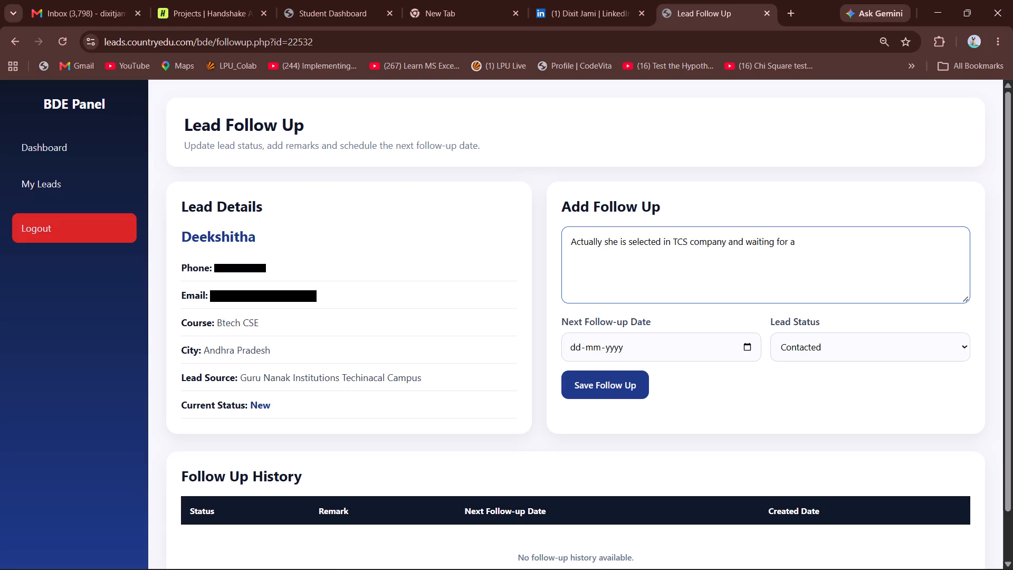
text(jao)
key(BackSpace)
key(o)
key(BackSpace)
key(BackSpace)
text(oining letter)
key(slash)
key(BackSpace)
key(period)
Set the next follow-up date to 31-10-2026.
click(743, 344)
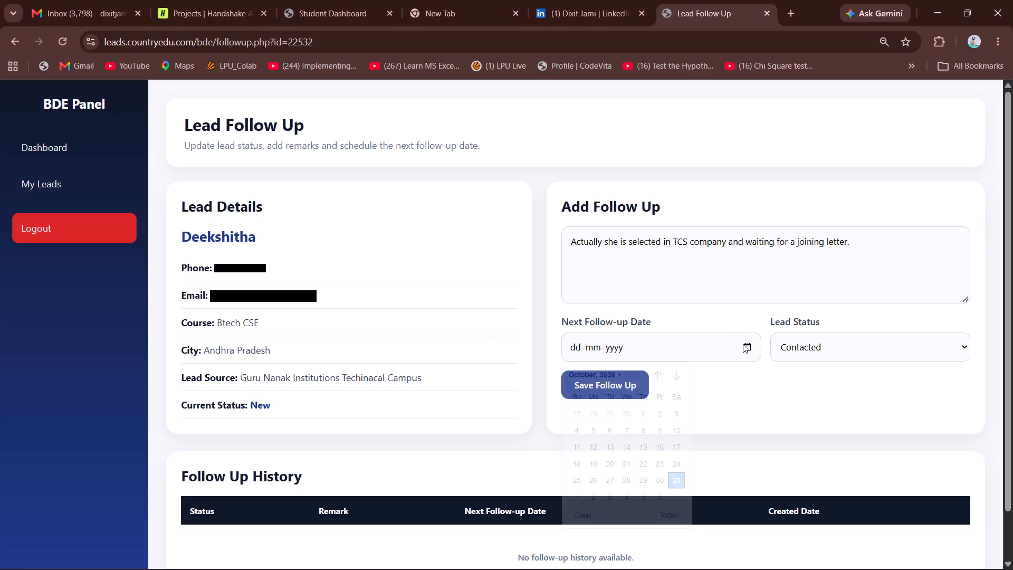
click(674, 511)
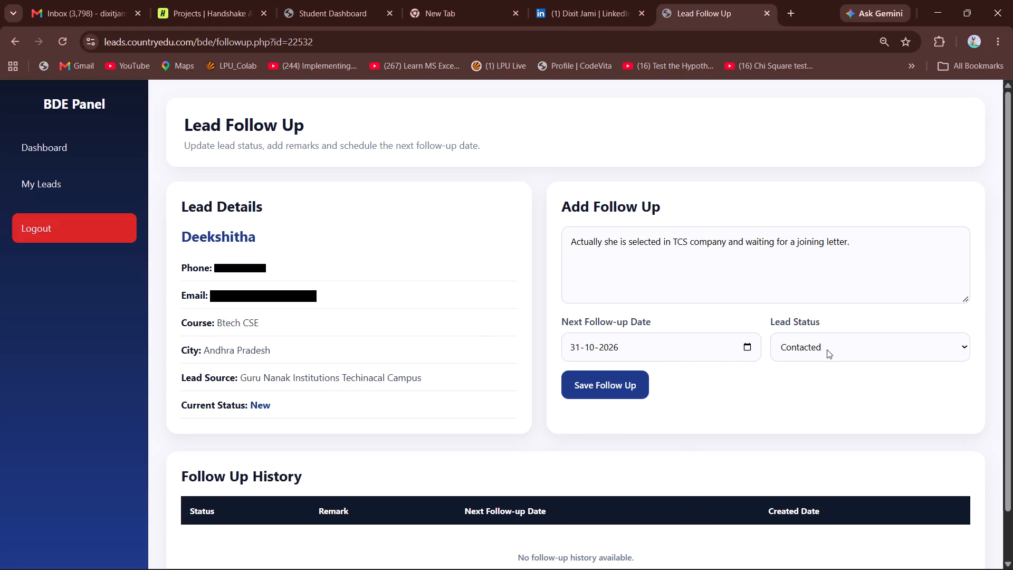
Set Deekshitha's lead status to Follow Up Again.
click(851, 332)
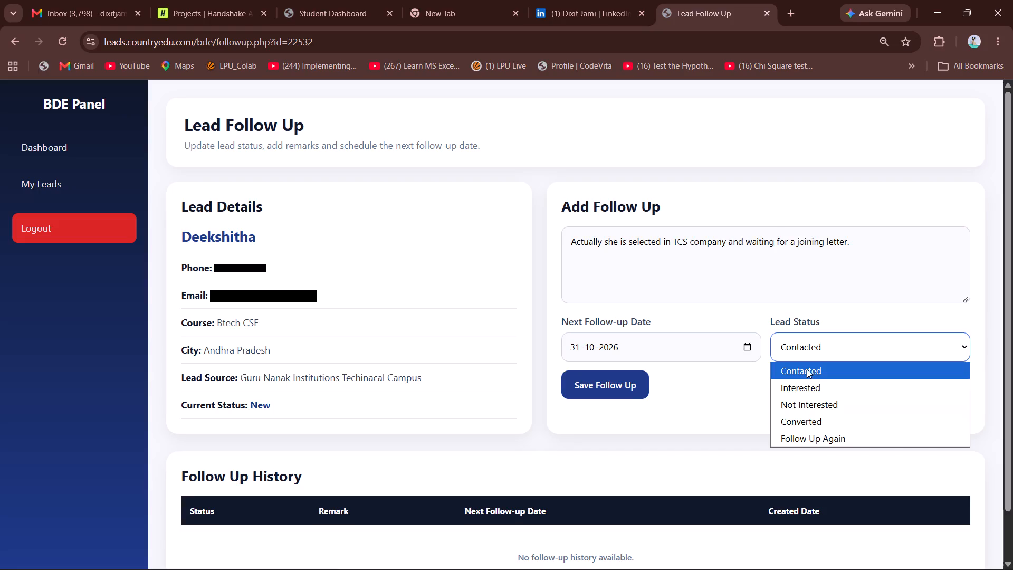
click(809, 444)
Set the next follow-up date to 03-11-2026, save the follow-up and check its entry in the history.
scroll(722, 448, down, 1)
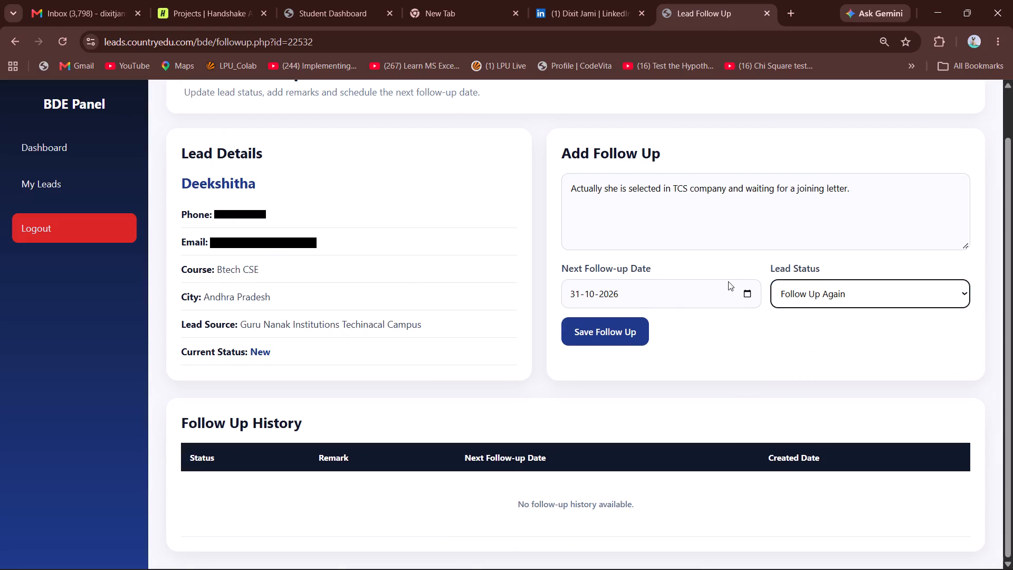
click(749, 294)
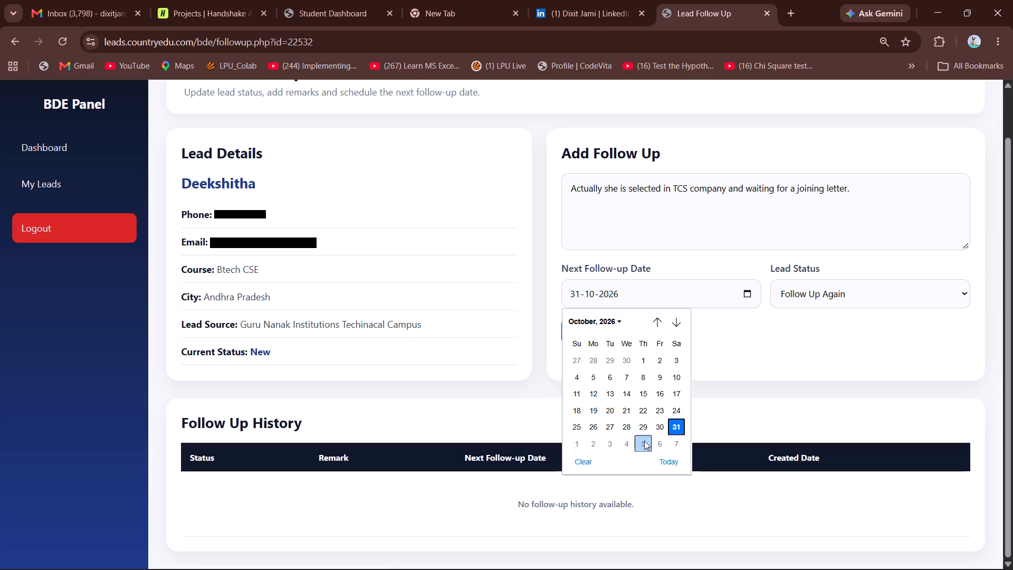
click(617, 446)
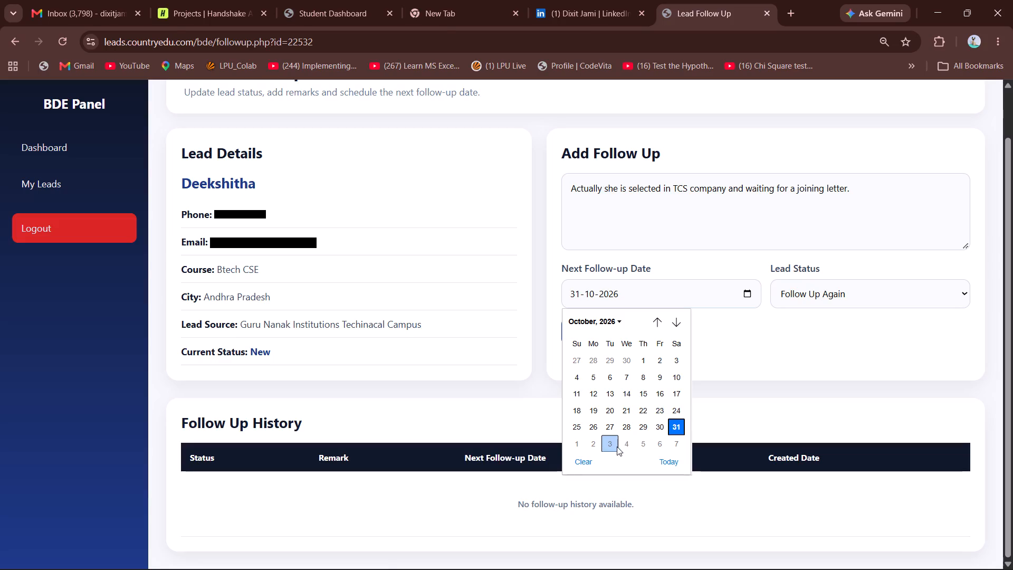
click(629, 337)
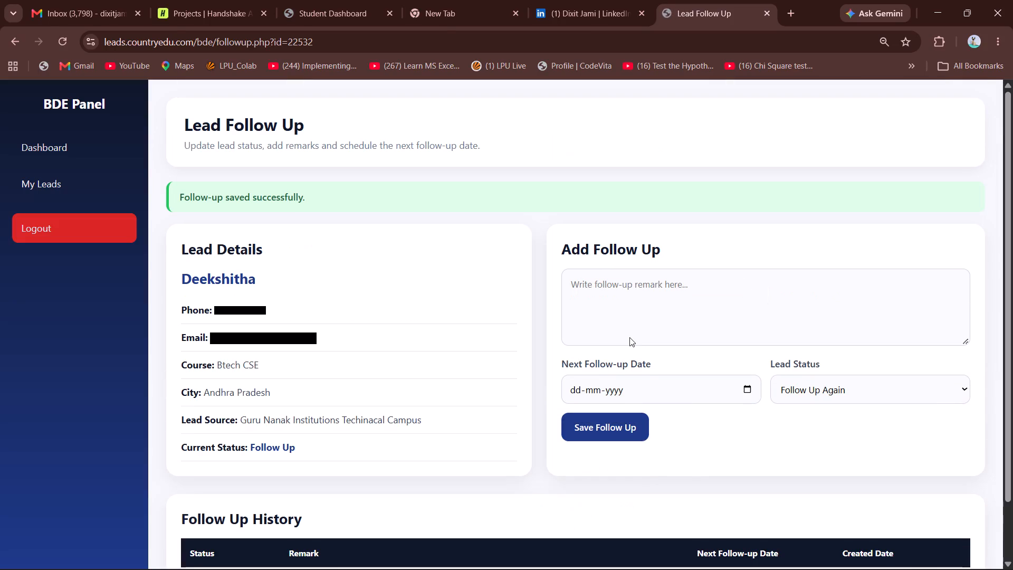
scroll(649, 480, down, 2)
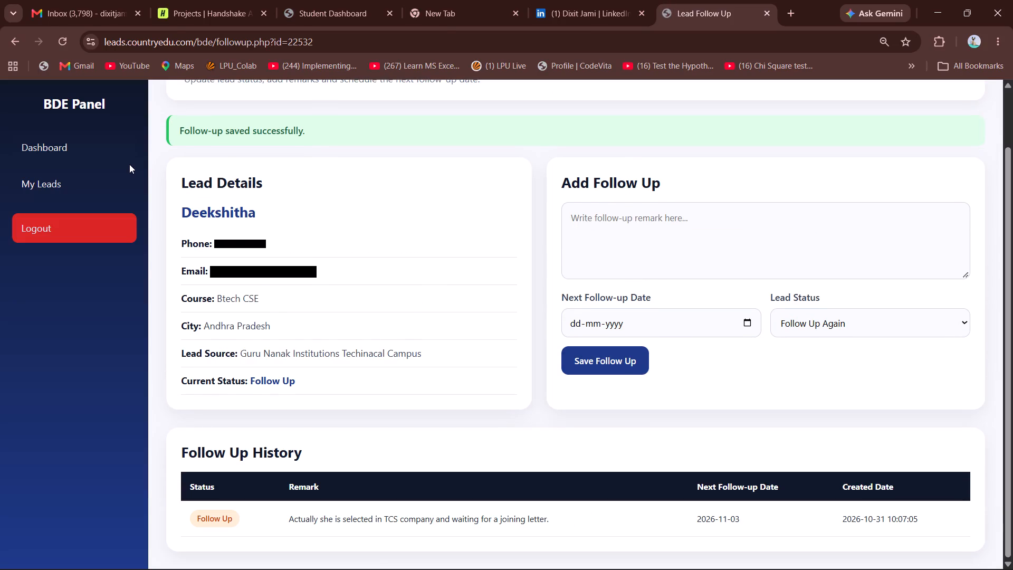
scroll(129, 164, up, 1)
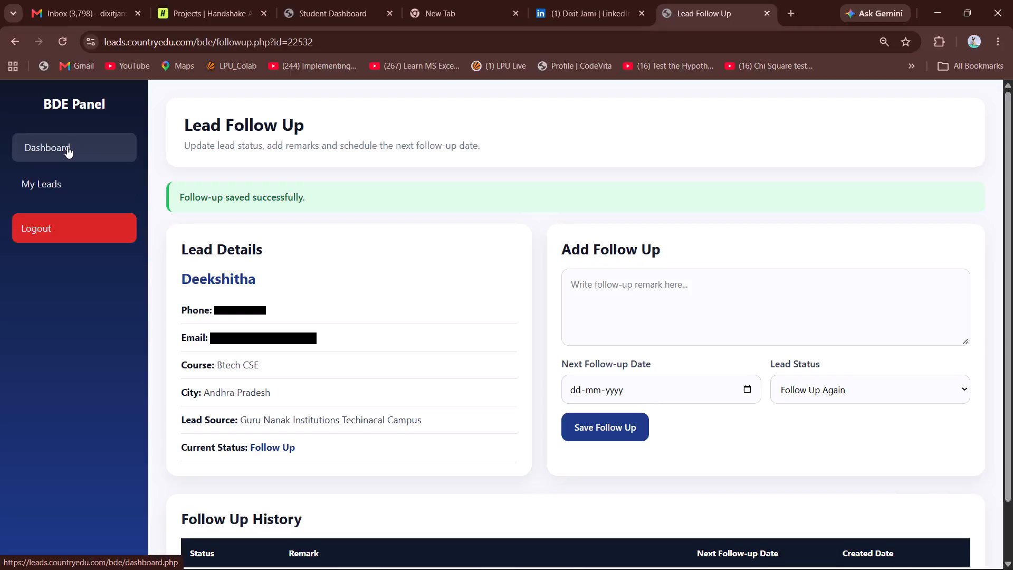
Go to the BDE dashboard and review the training materials and the lead status cards.
click(67, 147)
scroll(413, 314, down, 4)
scroll(413, 314, up, 3)
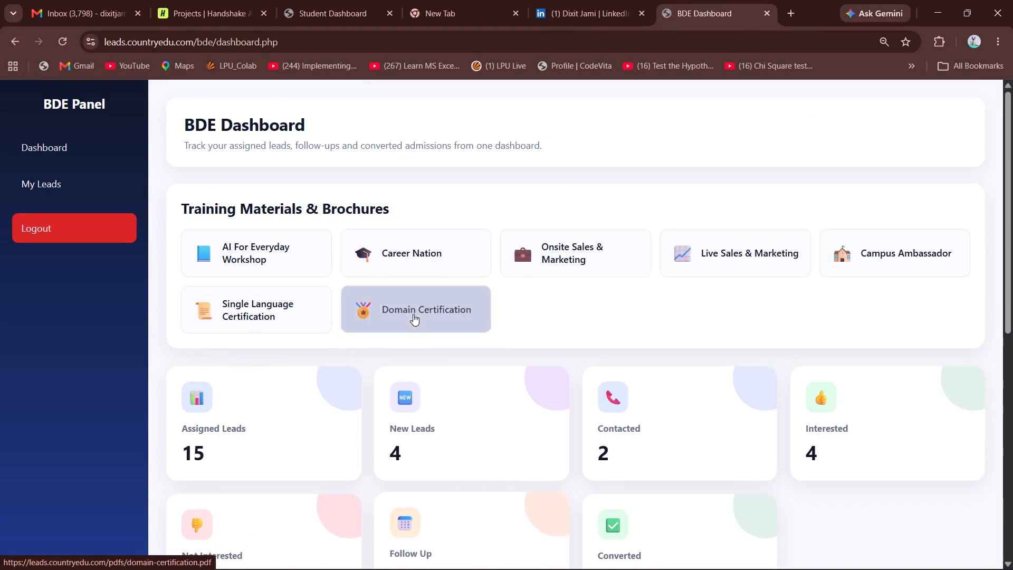
scroll(542, 275, down, 1)
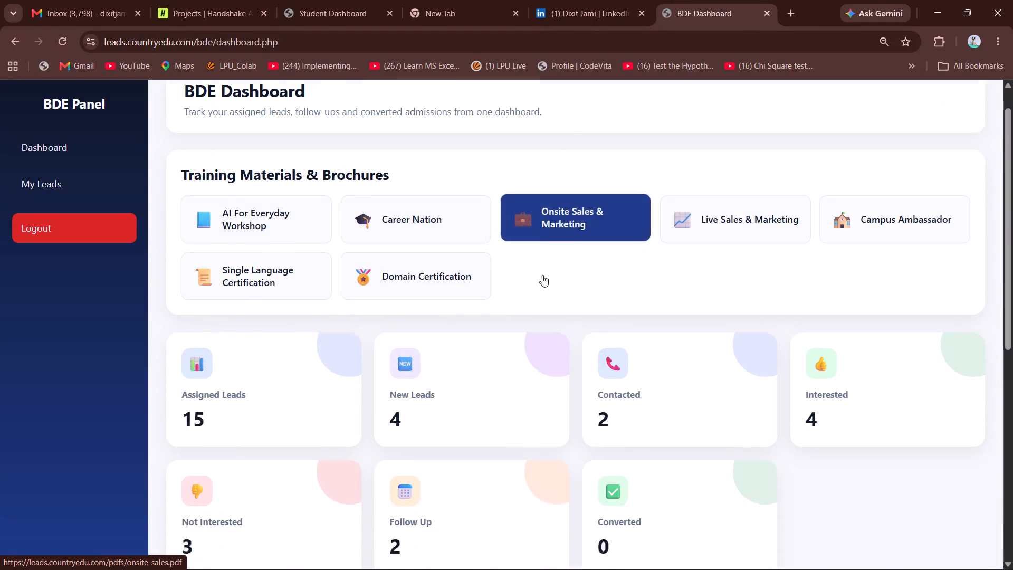
scroll(542, 275, down, 1)
scroll(542, 275, up, 1)
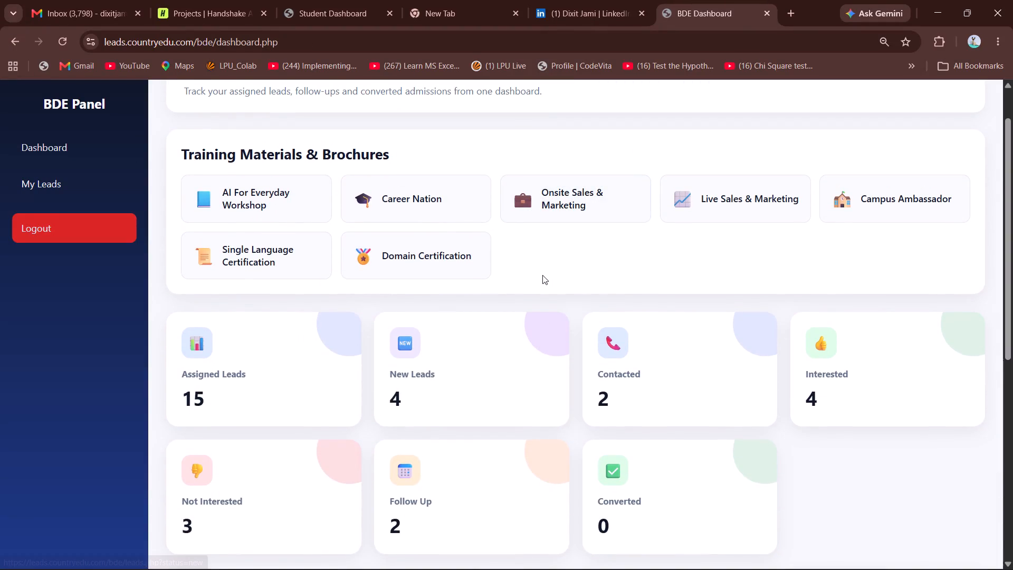
Open the AI For Everyday Workshop brochure and look through its pages.
click(295, 185)
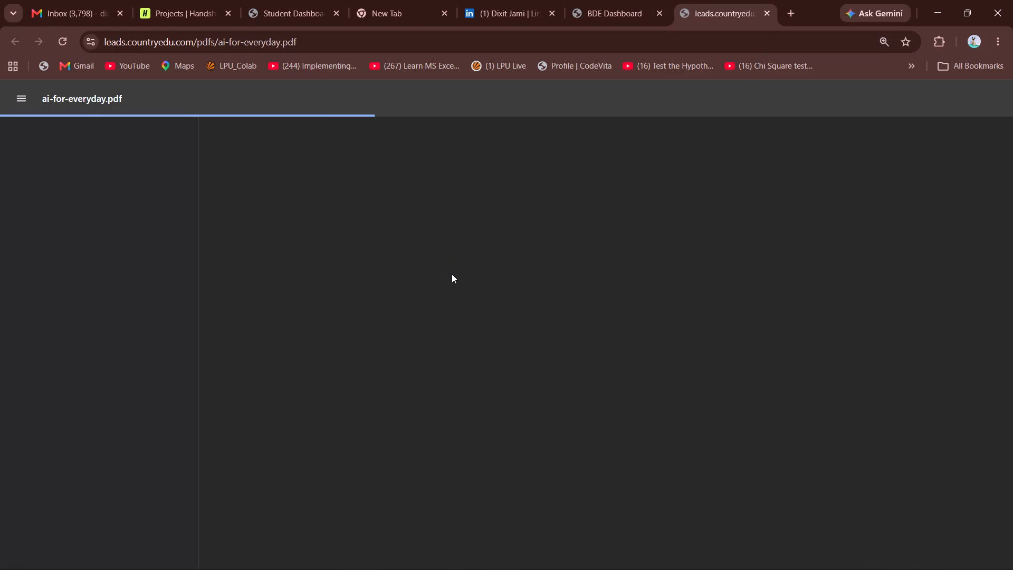
scroll(452, 274, down, 9)
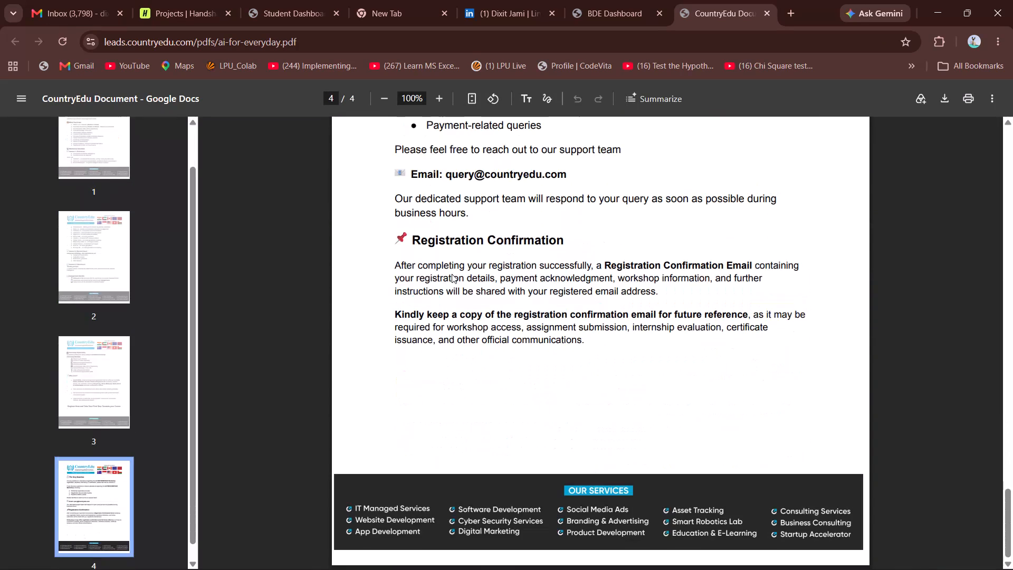
scroll(452, 274, down, 1)
scroll(452, 274, up, 11)
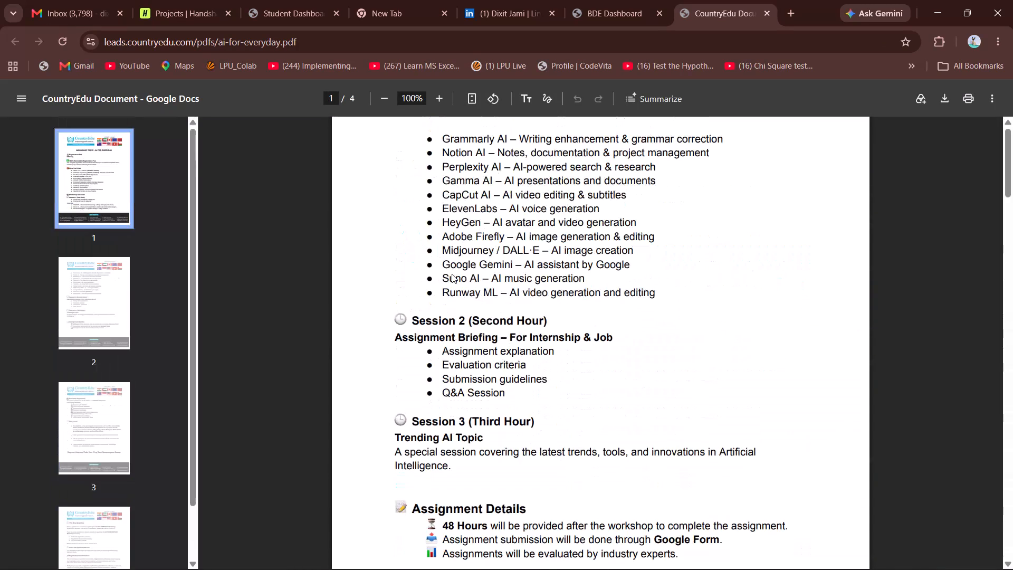
Look over the fee, benefits and workshop schedule in the AI For Everyday brochure and close it.
scroll(452, 274, down, 4)
scroll(452, 274, up, 3)
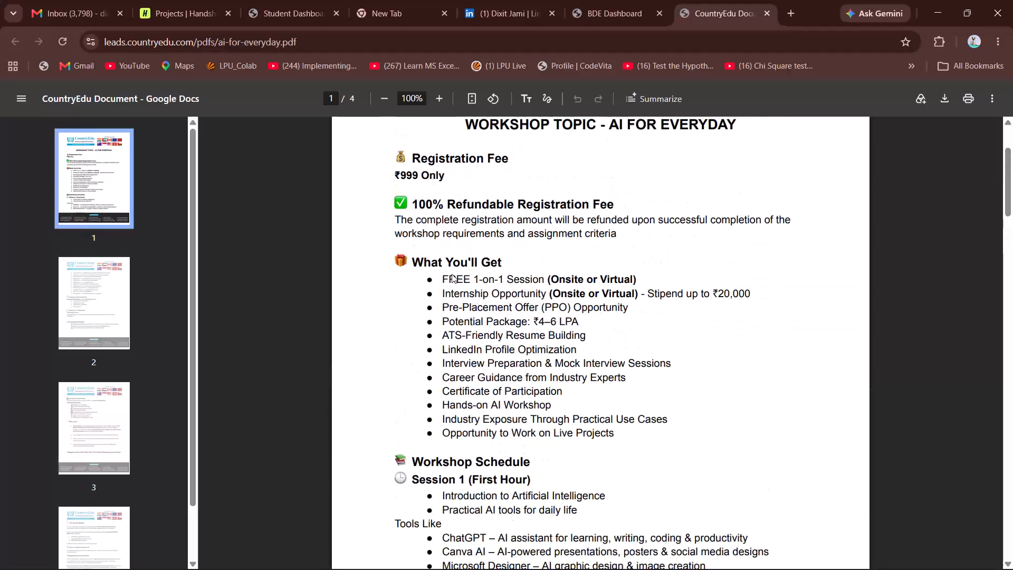
scroll(452, 274, down, 1)
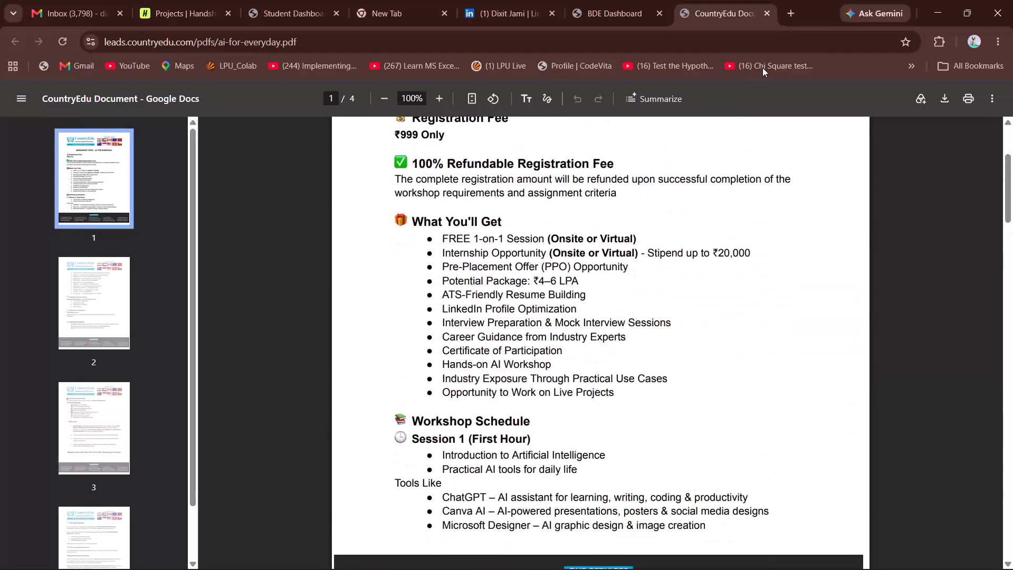
click(768, 11)
Examine the Latest Assigned Leads table on the BDE dashboard, including each lead's course, source and status.
scroll(548, 350, down, 1)
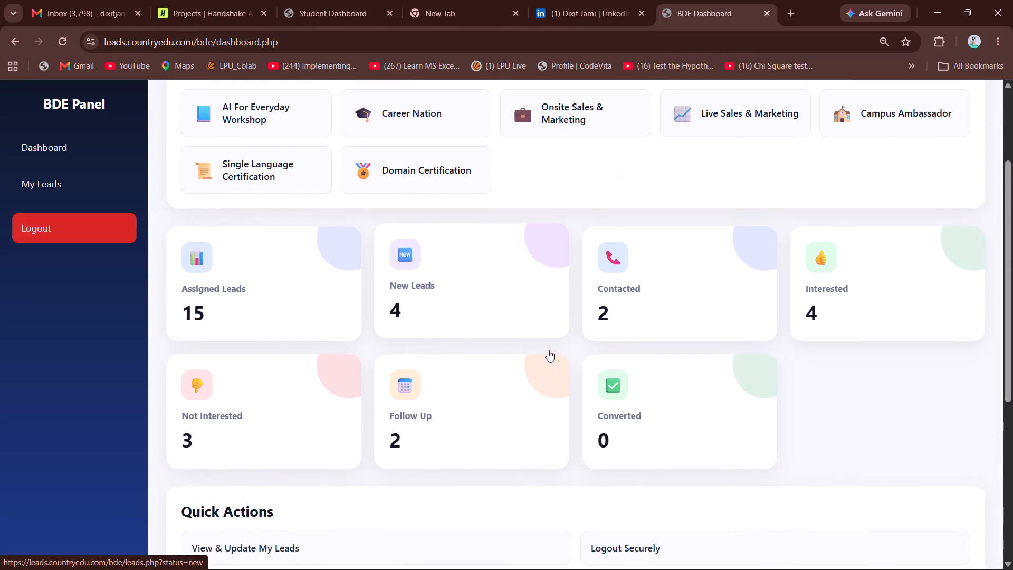
scroll(548, 350, down, 2)
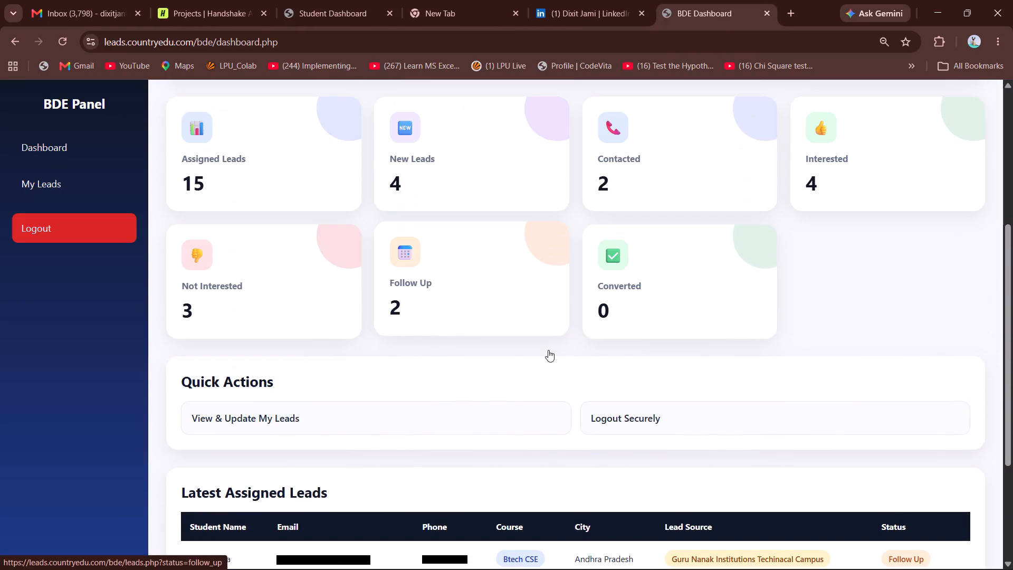
scroll(548, 350, down, 3)
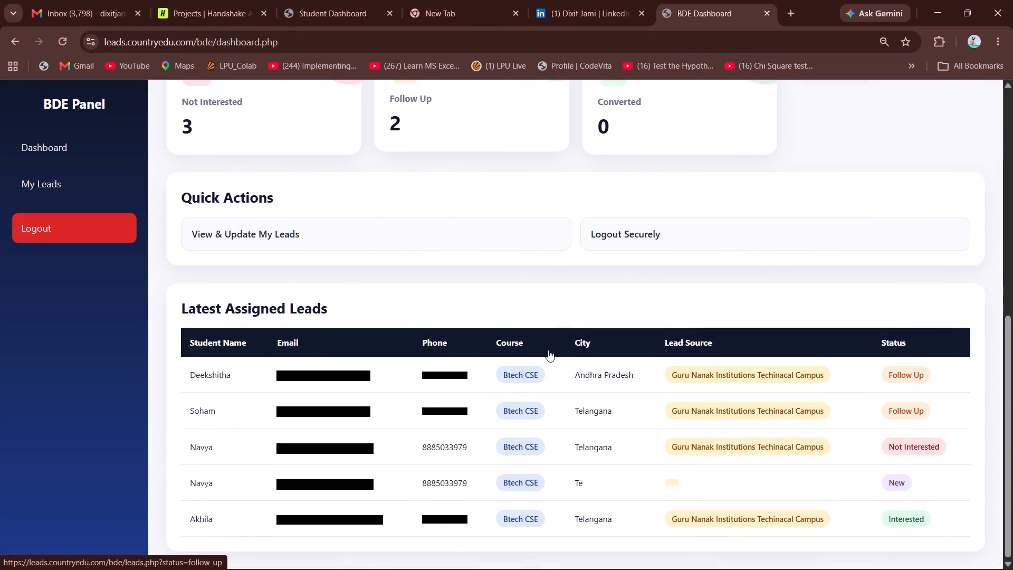
scroll(548, 350, down, 2)
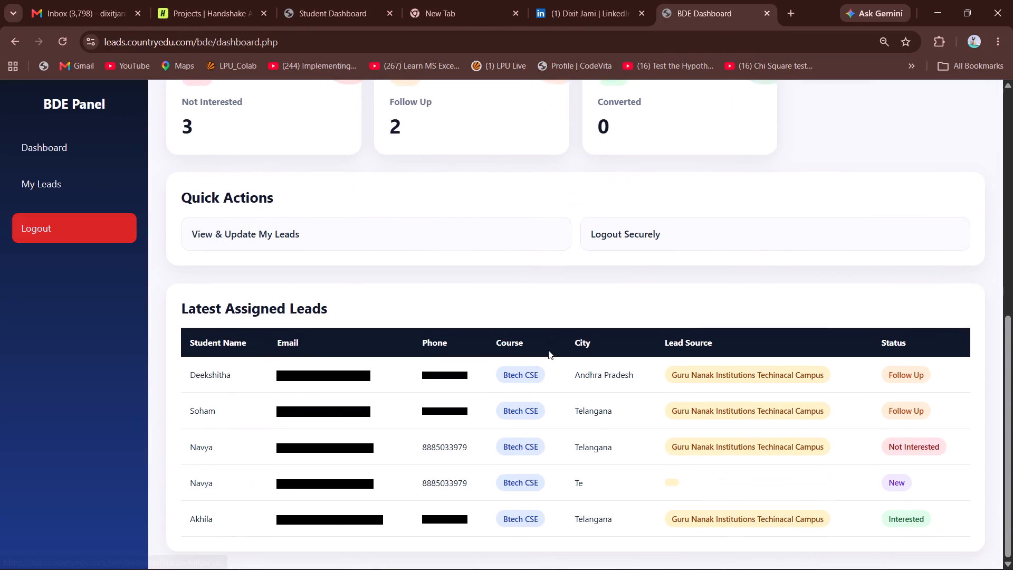
scroll(548, 350, down, 1)
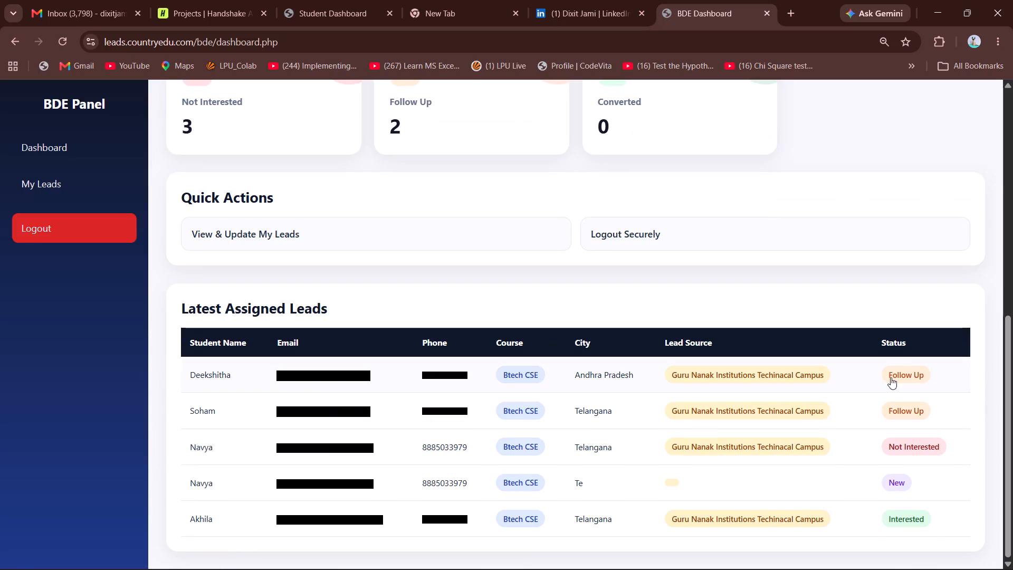
scroll(786, 405, down, 4)
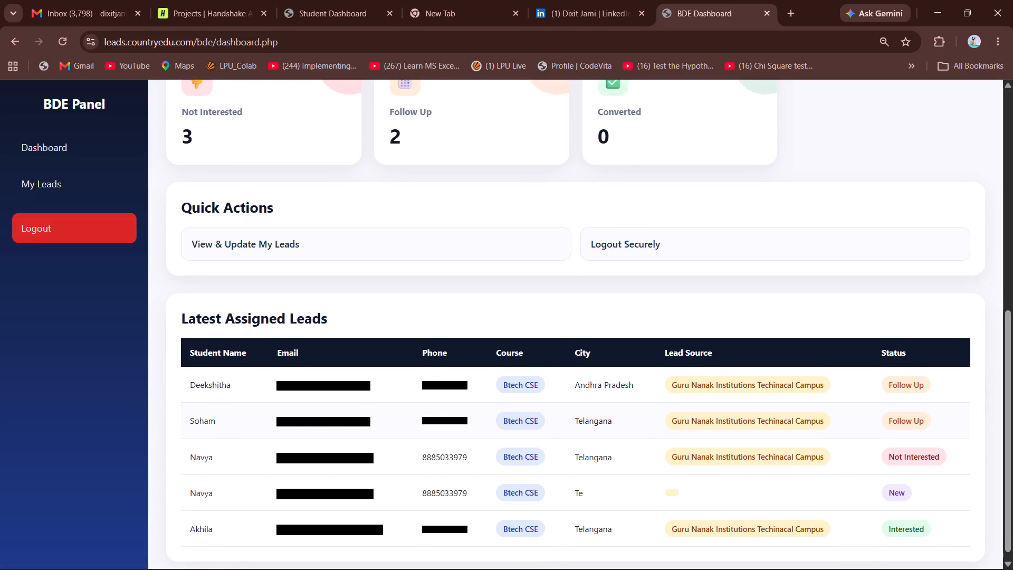
scroll(761, 498, down, 3)
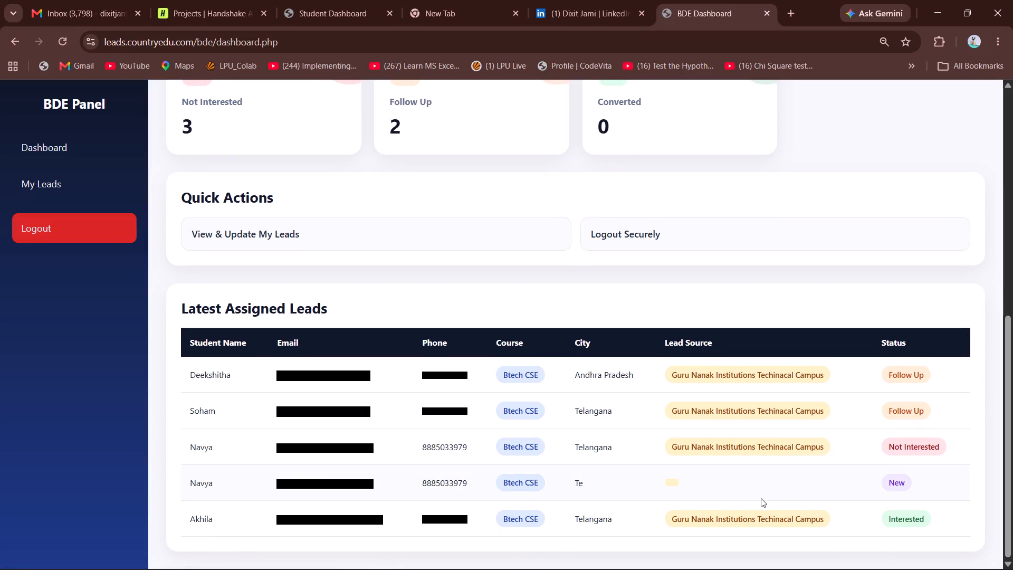
Review the dashboard's status cards and training materials alongside the quick actions and latest assigned leads.
scroll(761, 498, up, 2)
scroll(761, 498, down, 6)
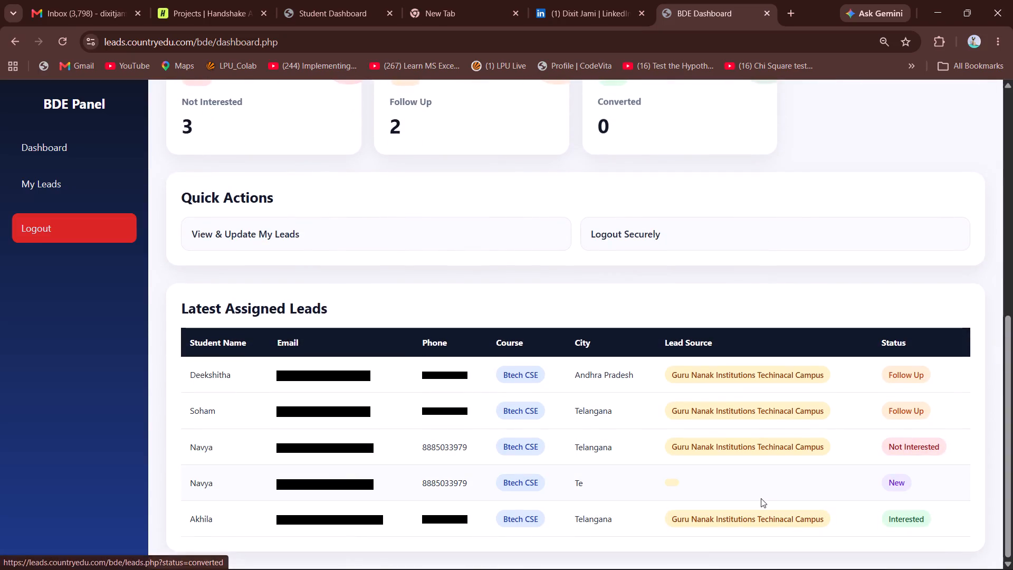
scroll(761, 498, down, 3)
scroll(761, 498, up, 3)
scroll(761, 498, down, 2)
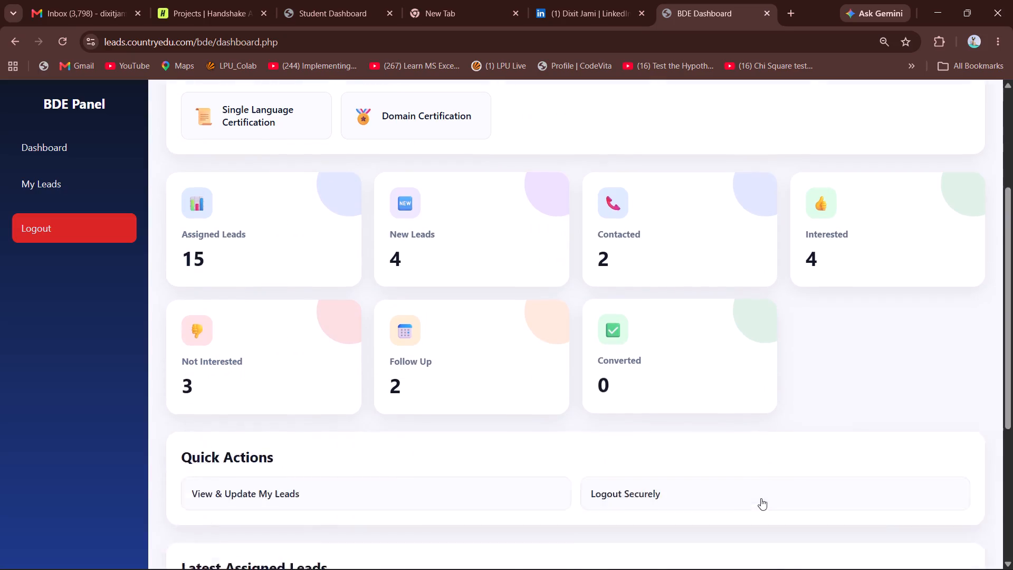
scroll(761, 498, down, 5)
scroll(761, 498, up, 4)
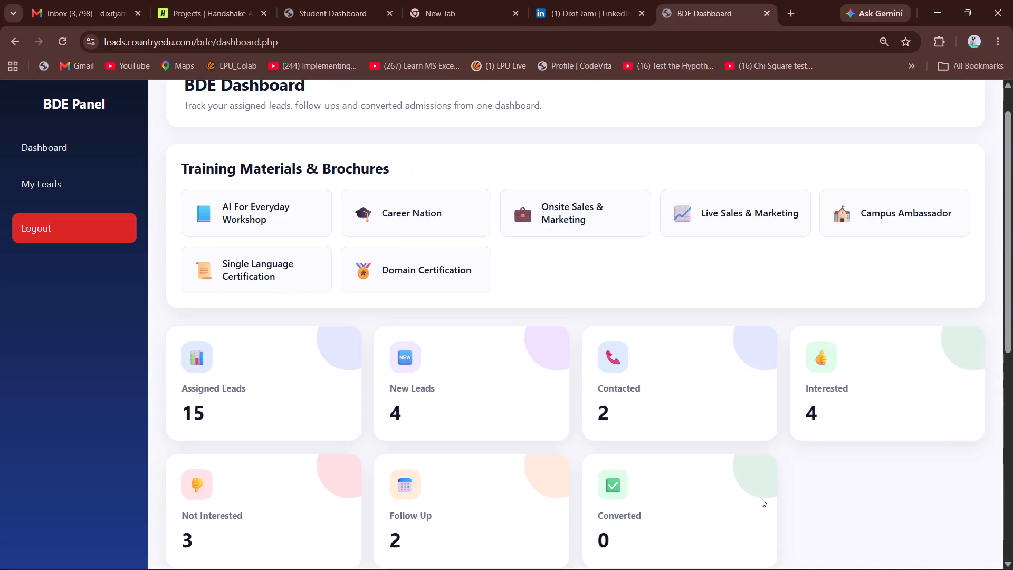
scroll(761, 498, down, 7)
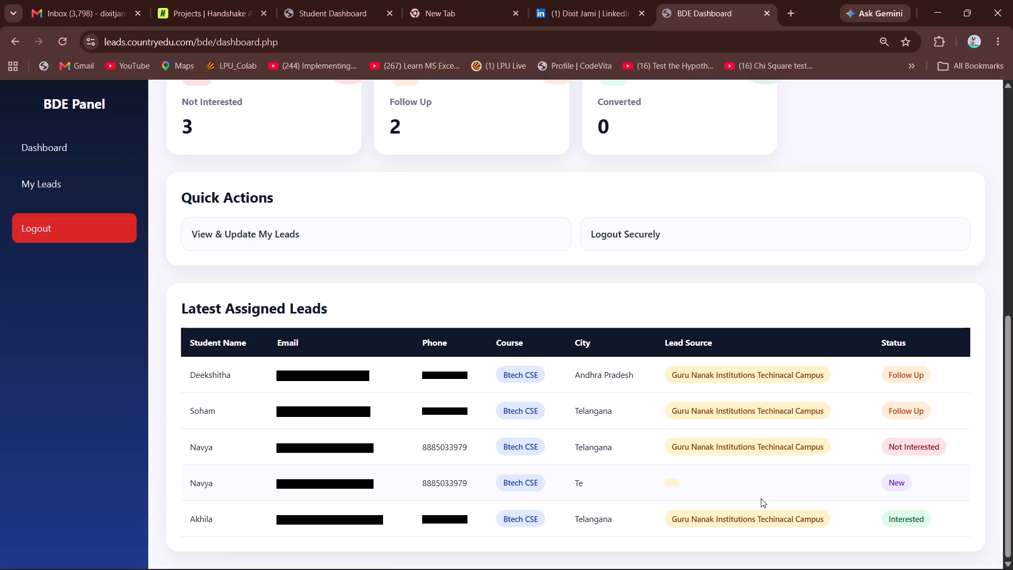
scroll(695, 496, up, 4)
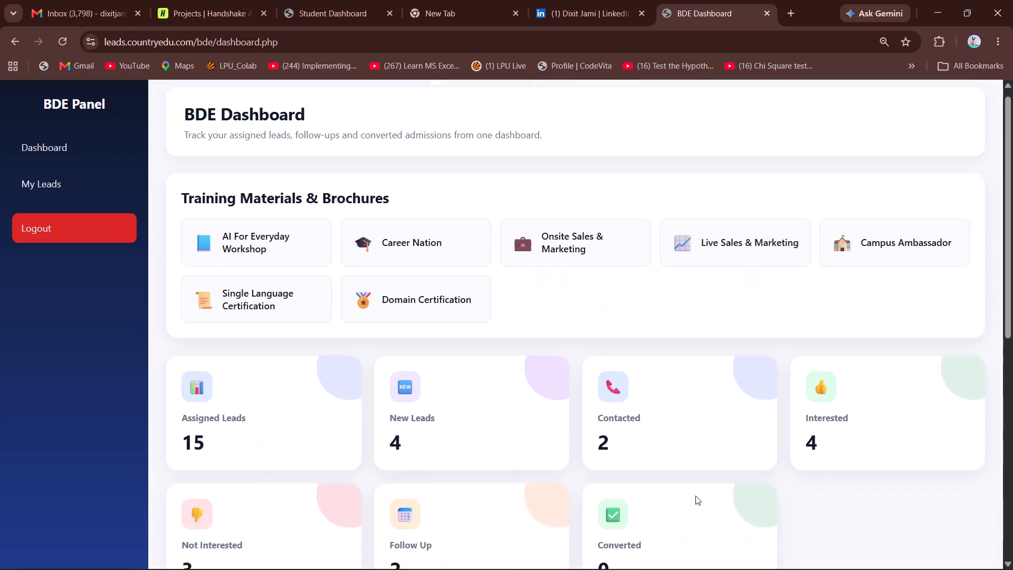
scroll(546, 495, down, 9)
scroll(474, 457, down, 4)
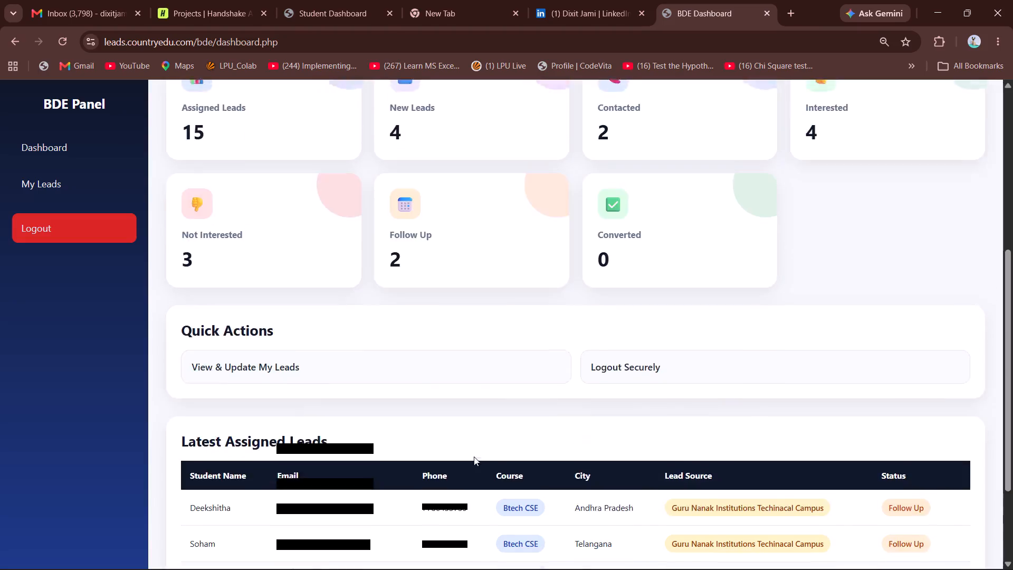
scroll(474, 457, down, 2)
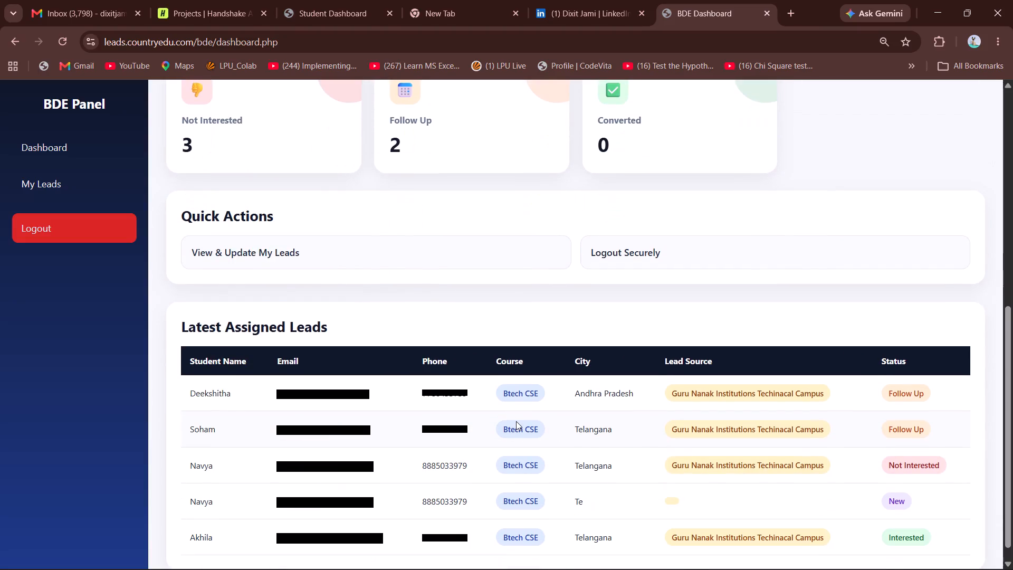
scroll(386, 369, up, 2)
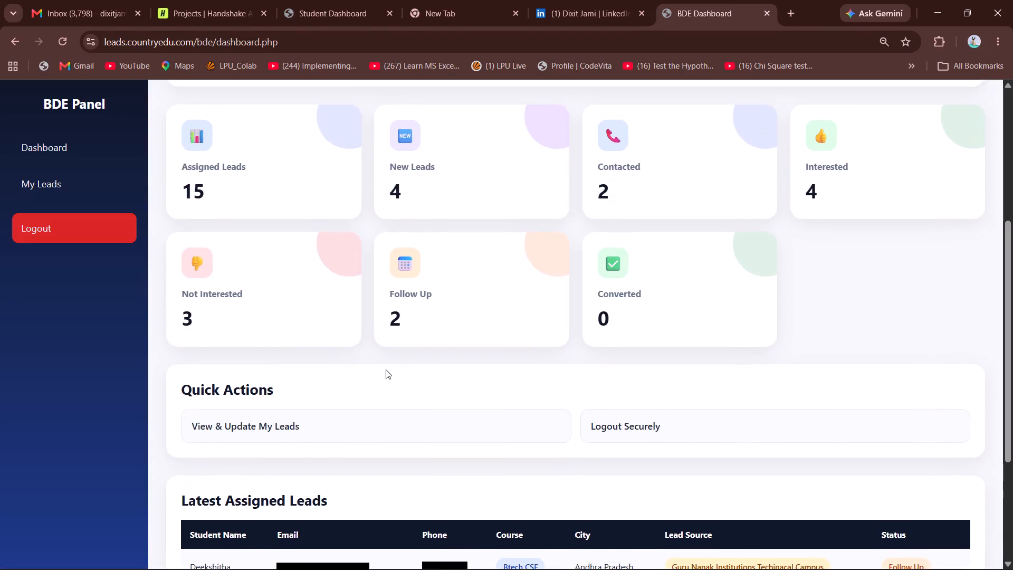
scroll(241, 427, up, 1)
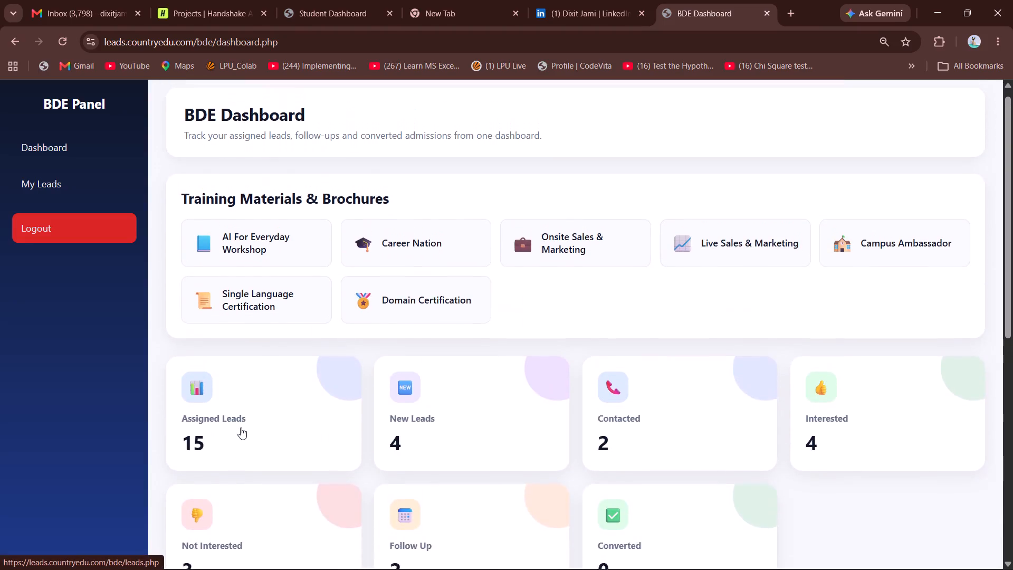
scroll(241, 427, up, 2)
Open the My Leads page and look over its status cards, manual lead form and lead list.
click(55, 197)
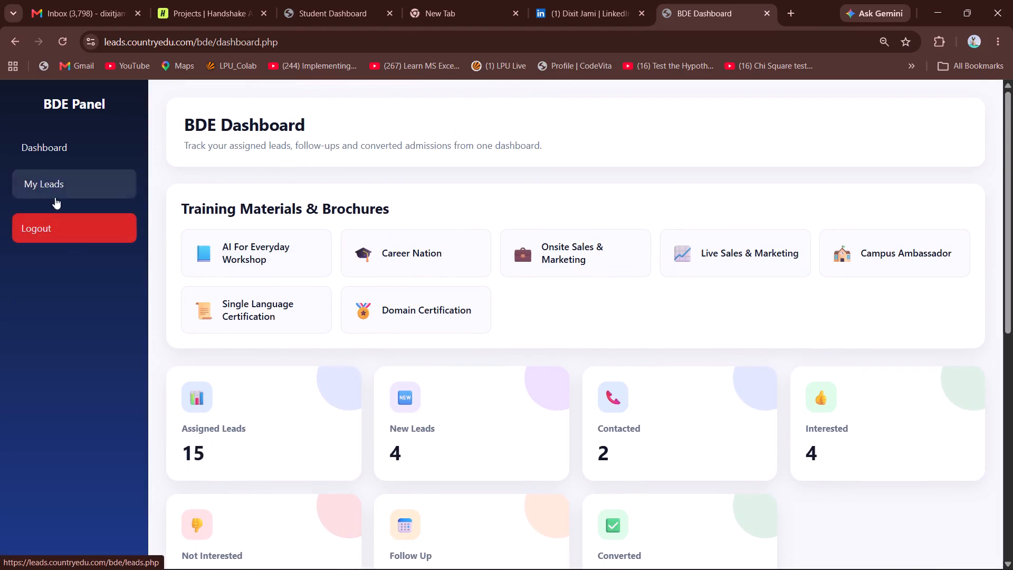
scroll(265, 196, down, 5)
scroll(265, 196, up, 6)
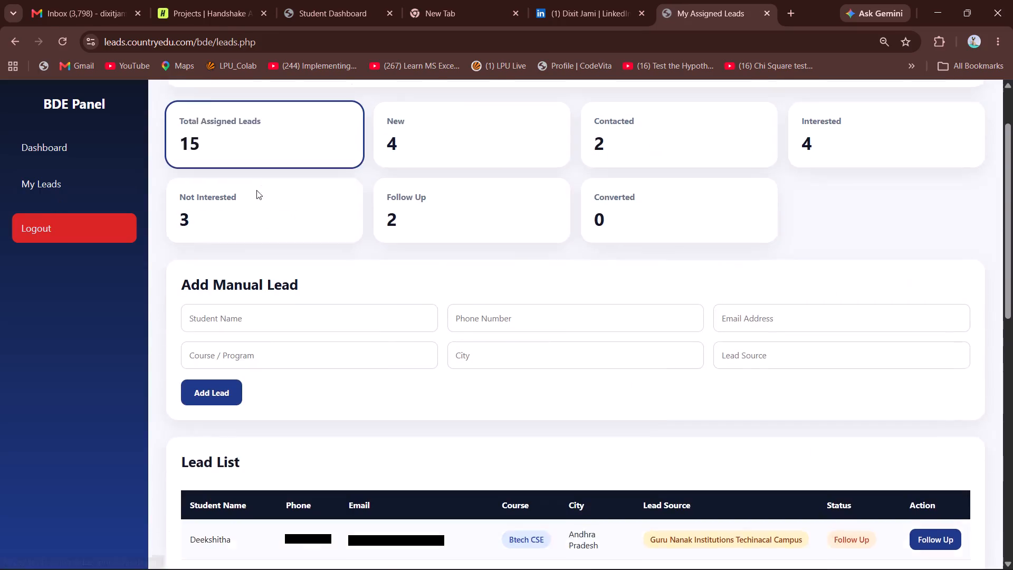
Return to the BDE dashboard and open the full set of leads from the Assigned Leads card.
click(109, 135)
scroll(363, 220, down, 4)
scroll(363, 220, up, 2)
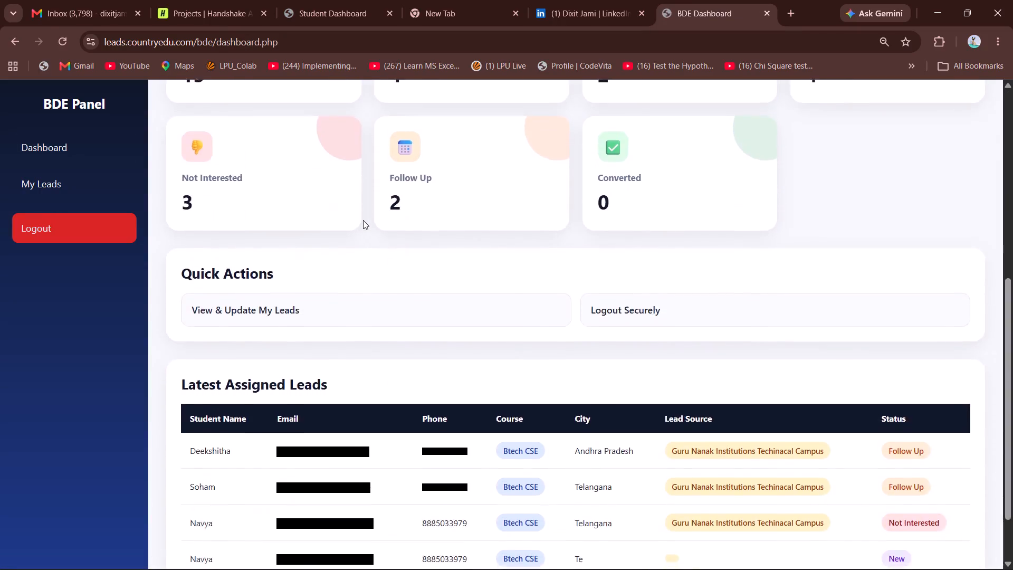
scroll(363, 220, up, 1)
scroll(363, 220, down, 4)
scroll(363, 220, up, 4)
click(203, 426)
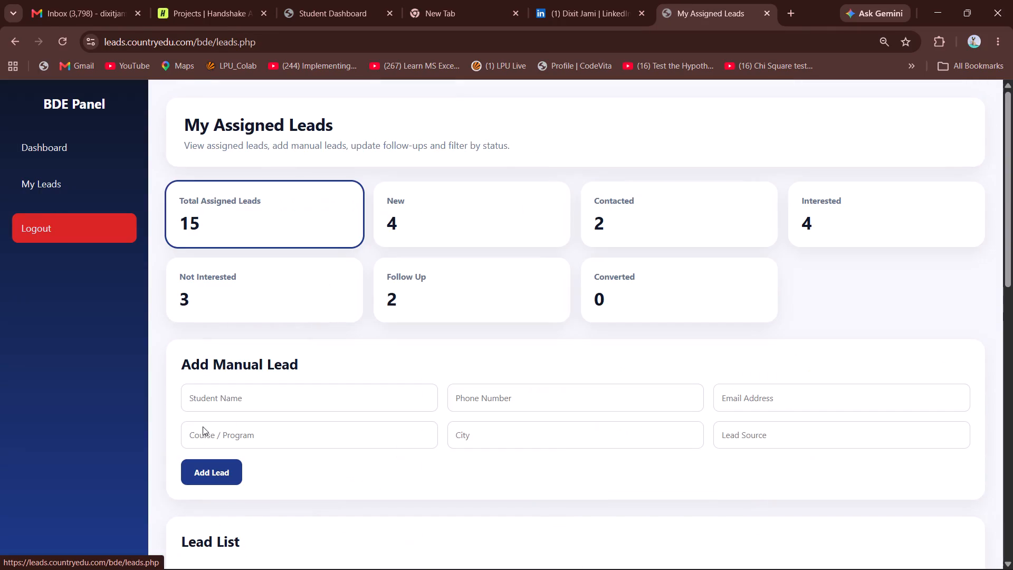
scroll(369, 307, down, 6)
scroll(369, 307, up, 5)
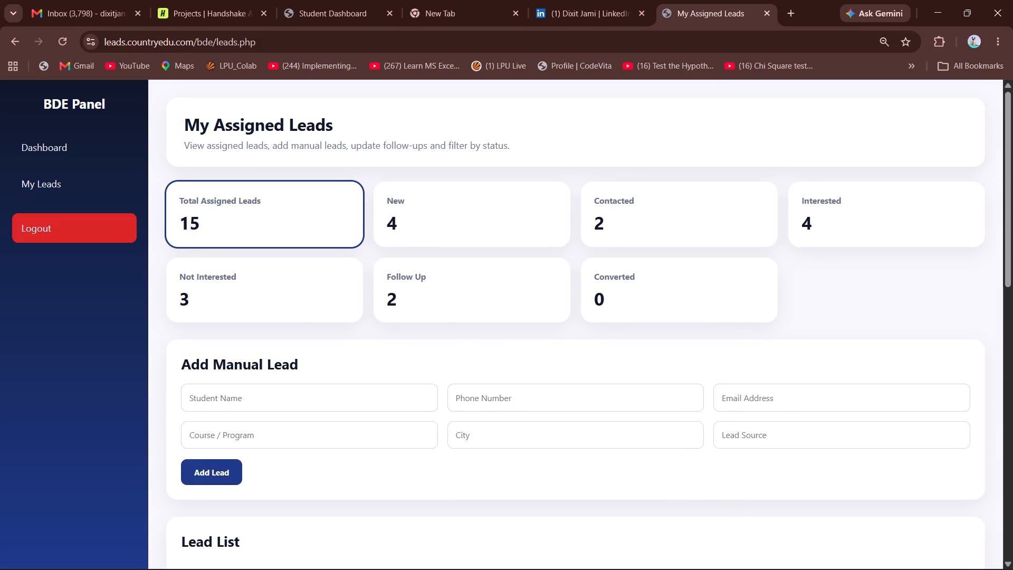
Reload the My Leads page and read through the lead list to its last entry, checking the statuses.
scroll(238, 390, up, 3)
click(87, 193)
scroll(261, 269, down, 4)
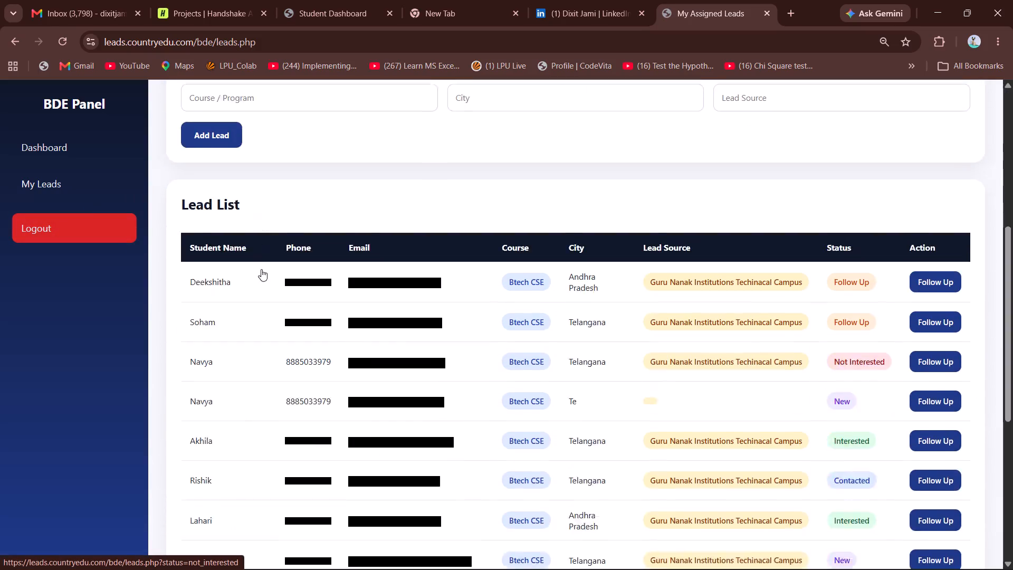
scroll(252, 273, up, 1)
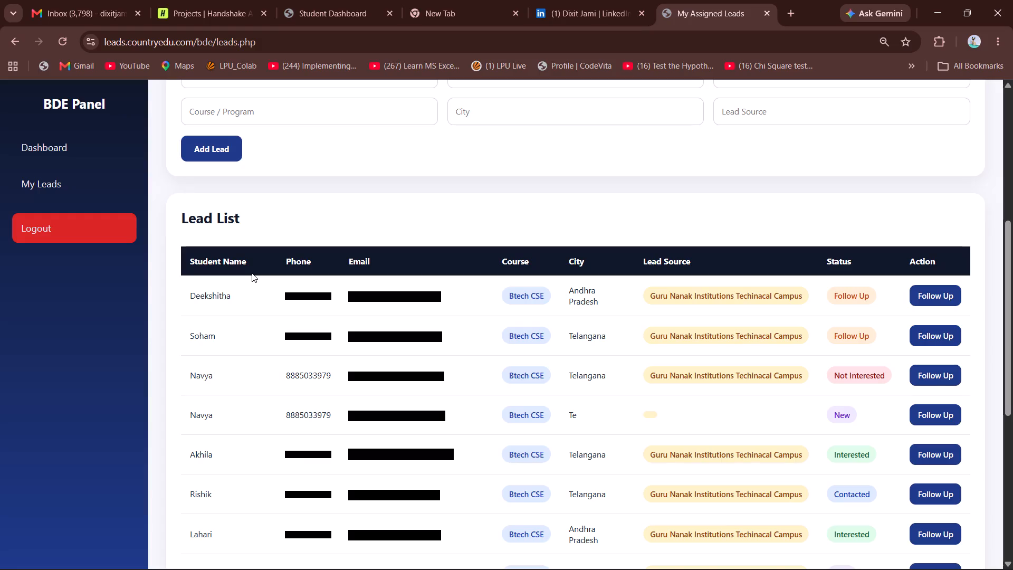
scroll(198, 261, down, 4)
scroll(277, 144, down, 3)
scroll(313, 331, down, 3)
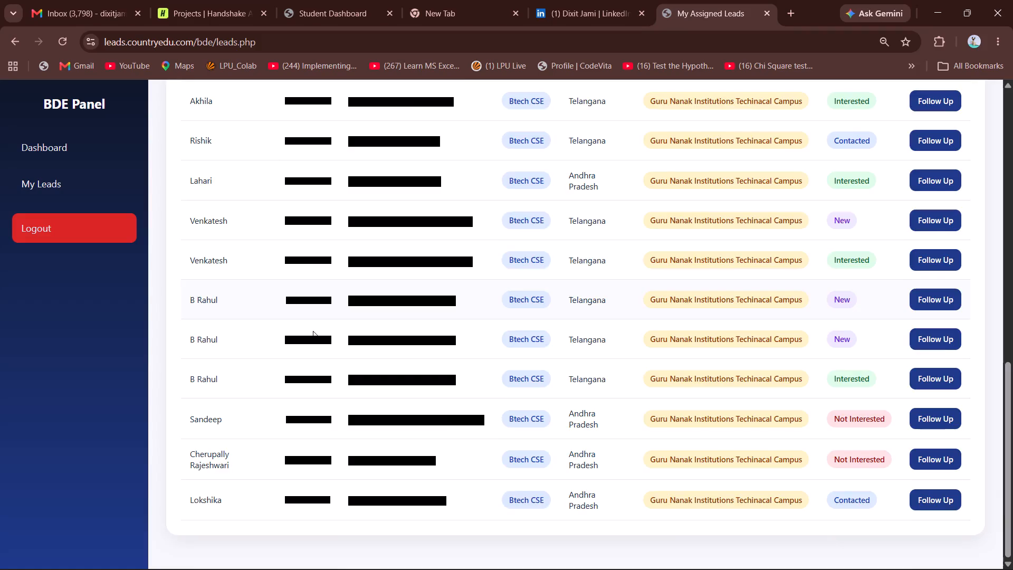
scroll(313, 331, up, 6)
scroll(313, 331, down, 5)
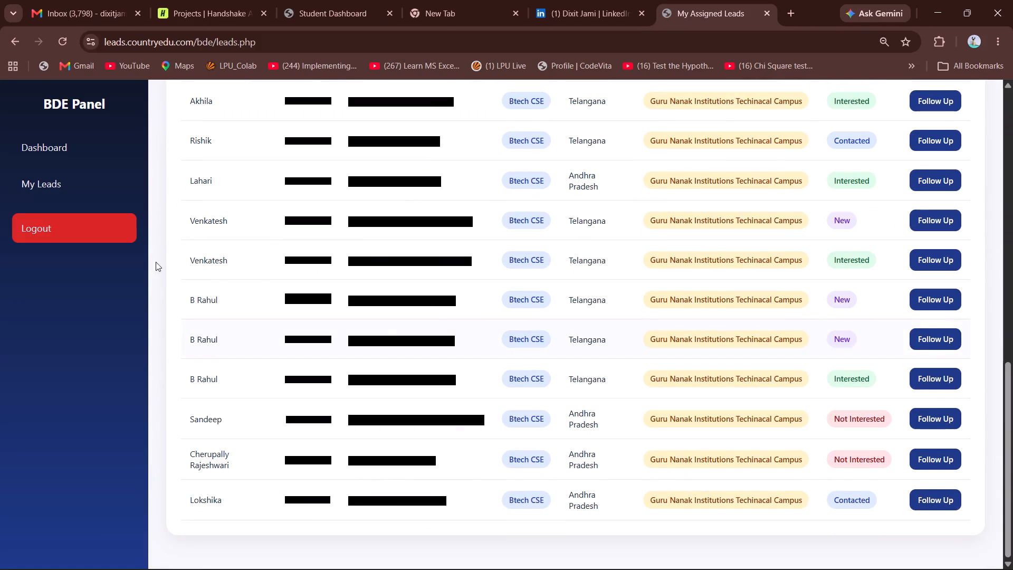
Return to My Leads by way of the dashboard and begin a manual lead with Harik in the student name.
click(78, 142)
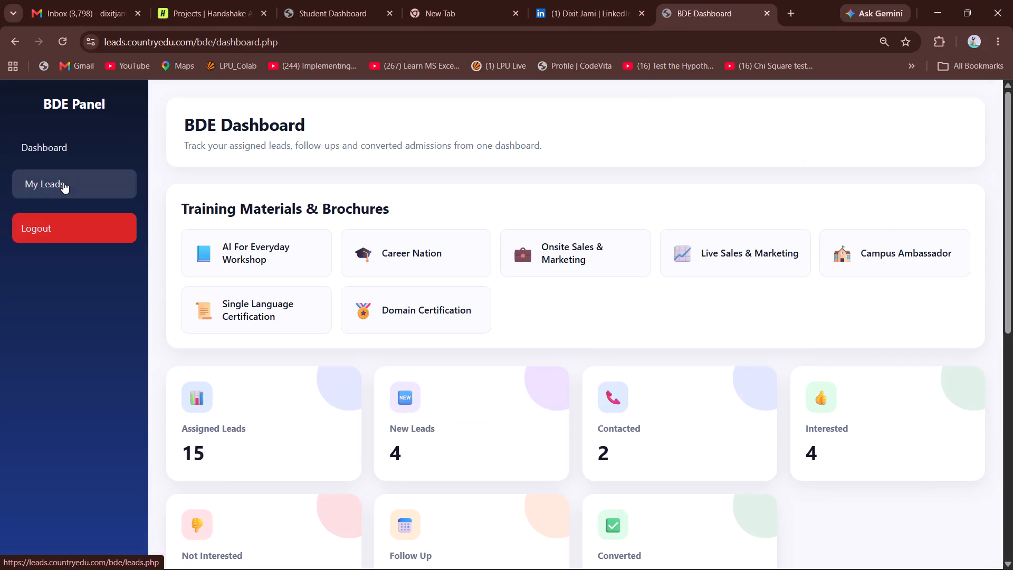
click(63, 182)
click(239, 396)
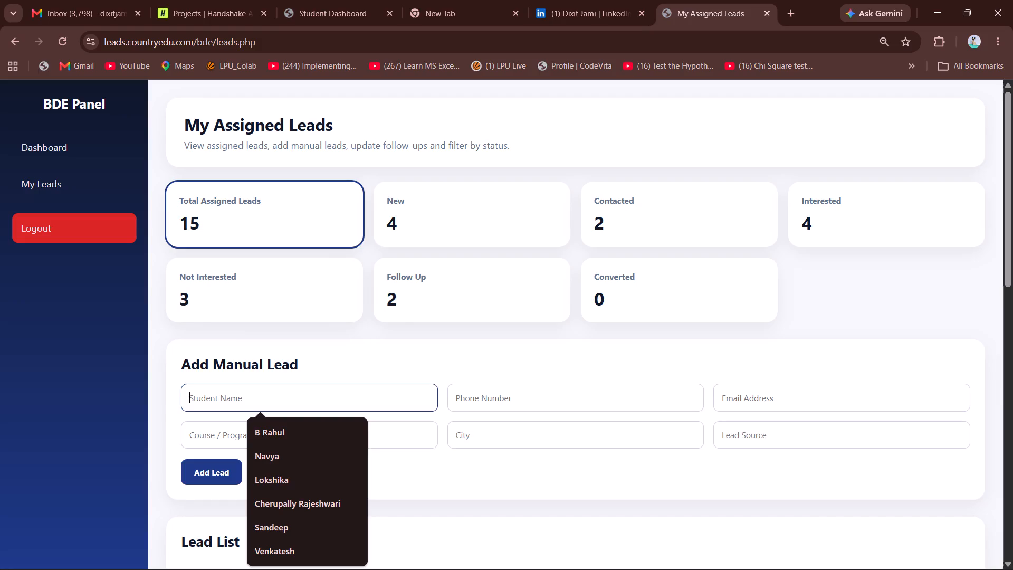
text(Harik)
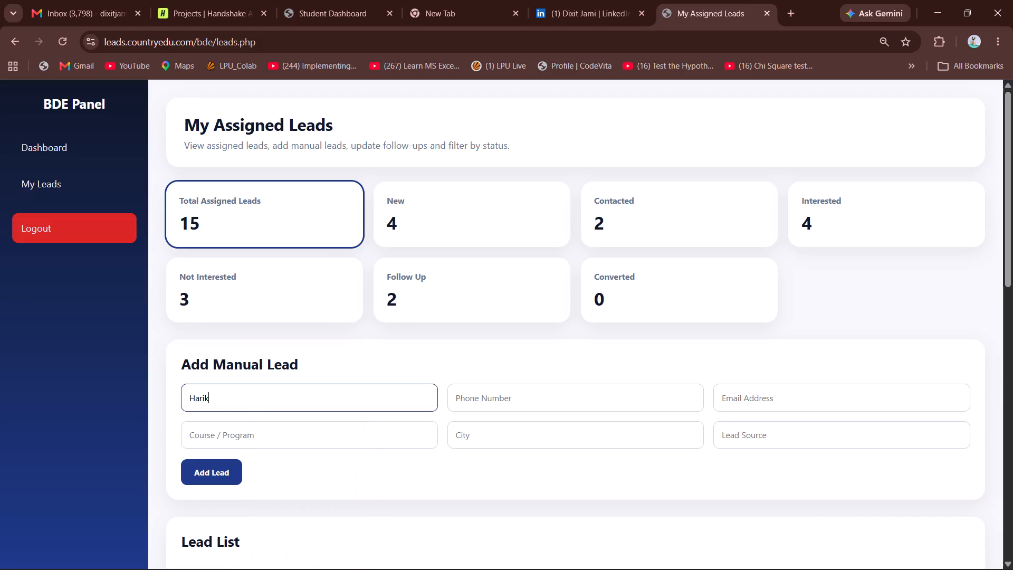
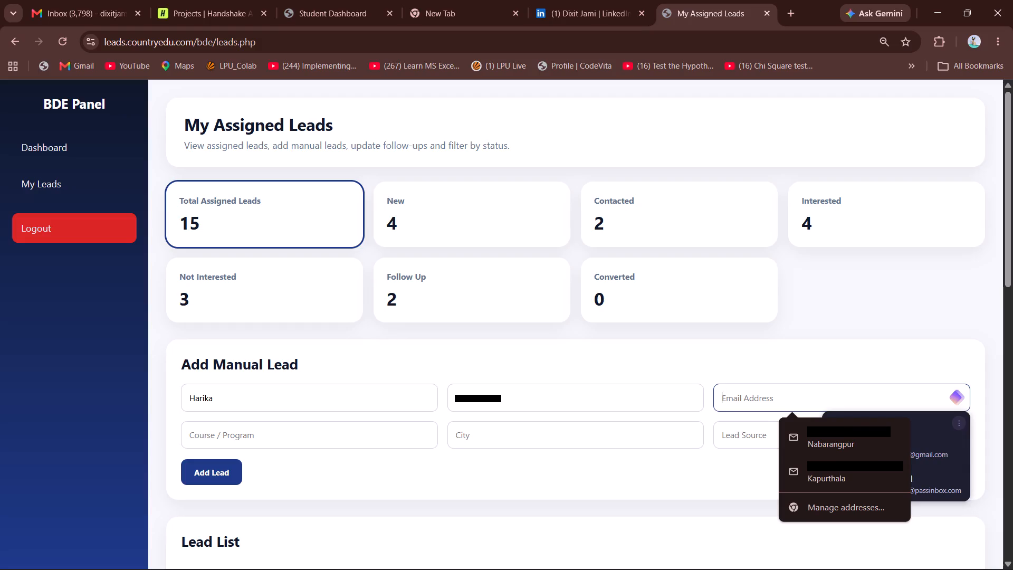
Enter the student's email address in the manual lead form for Harika.
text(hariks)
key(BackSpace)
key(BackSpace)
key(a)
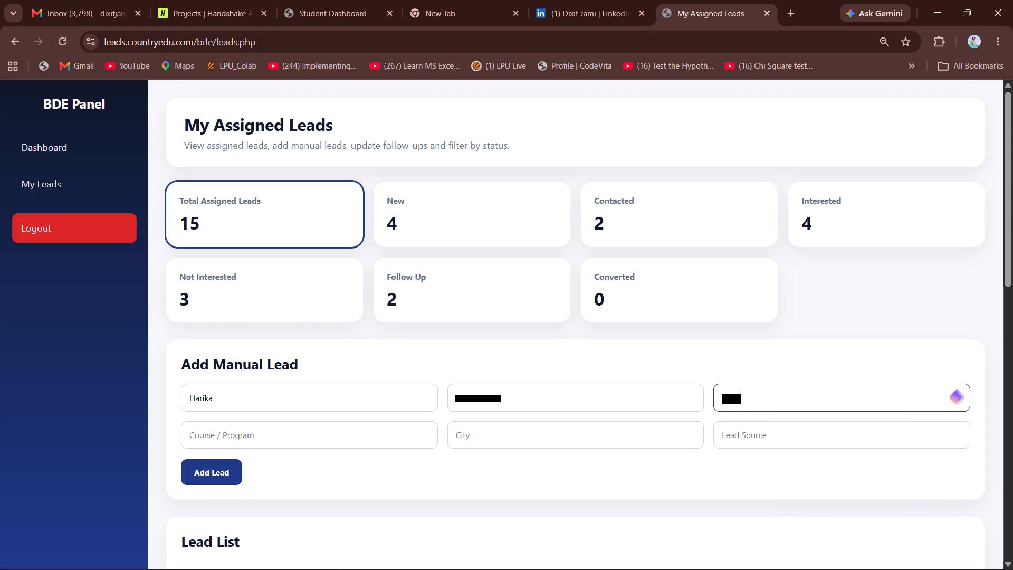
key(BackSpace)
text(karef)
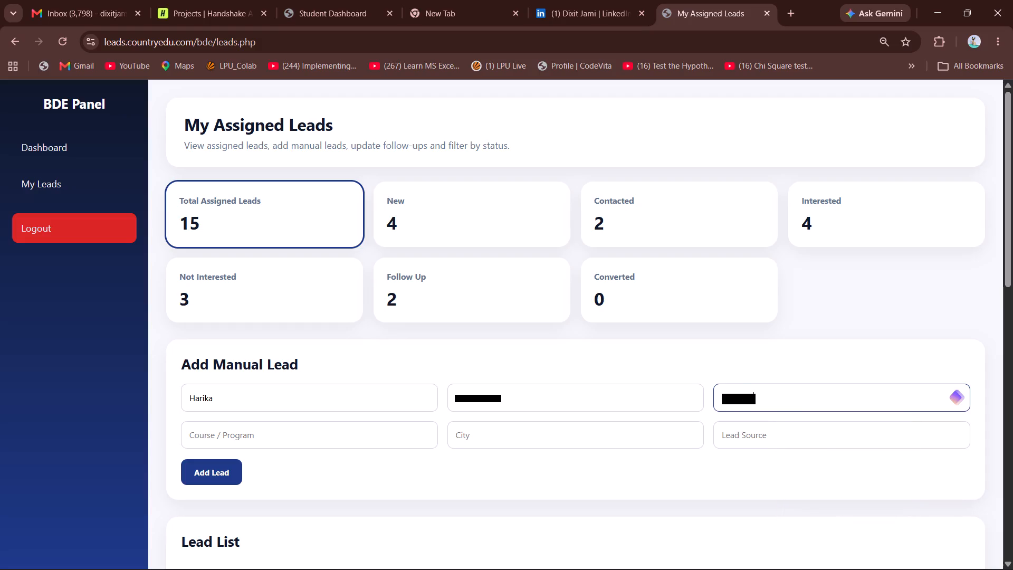
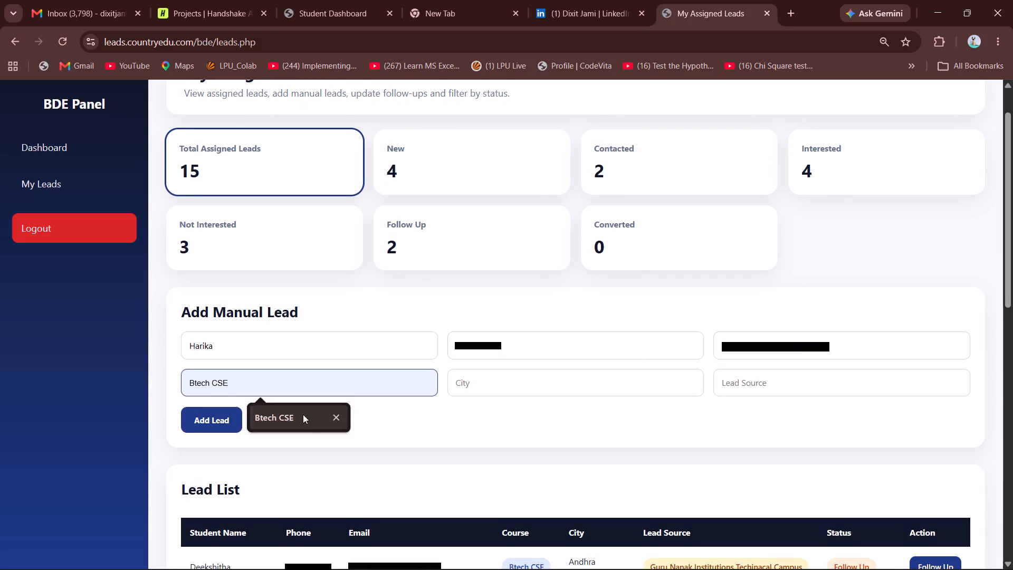
click(299, 412)
click(486, 374)
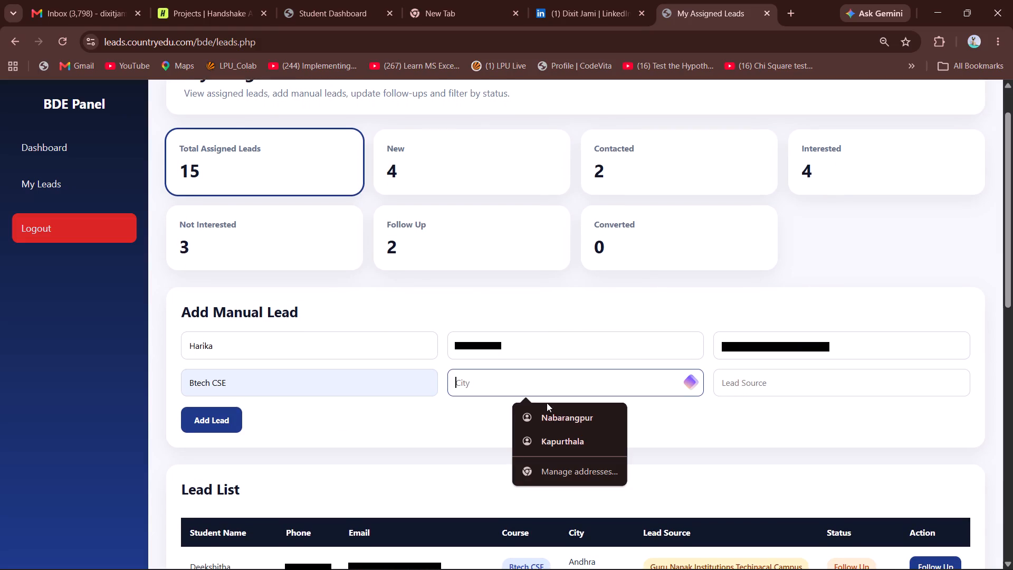
text(Telangana)
click(543, 421)
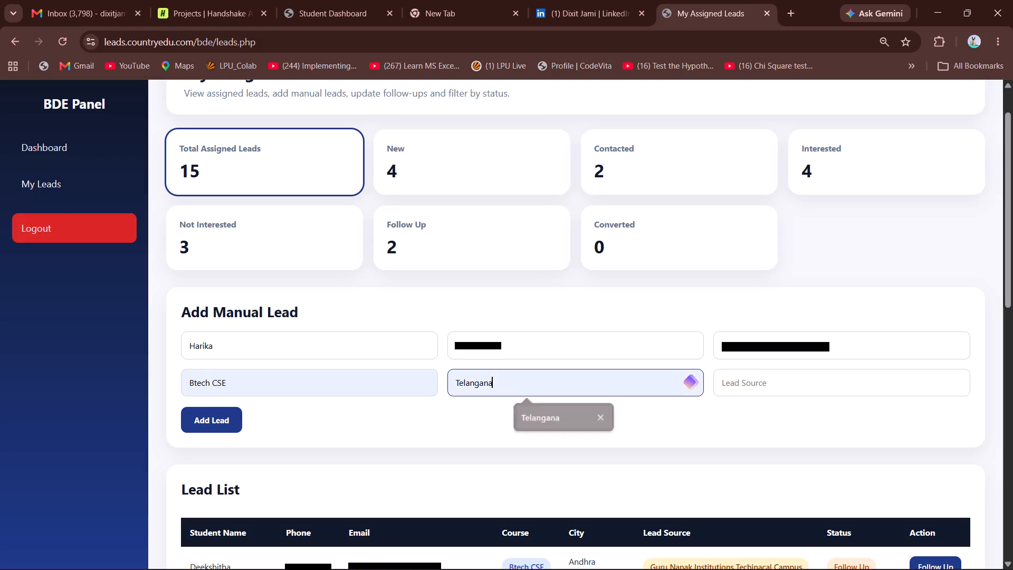
click(772, 374)
click(823, 416)
scroll(552, 396, down, 1)
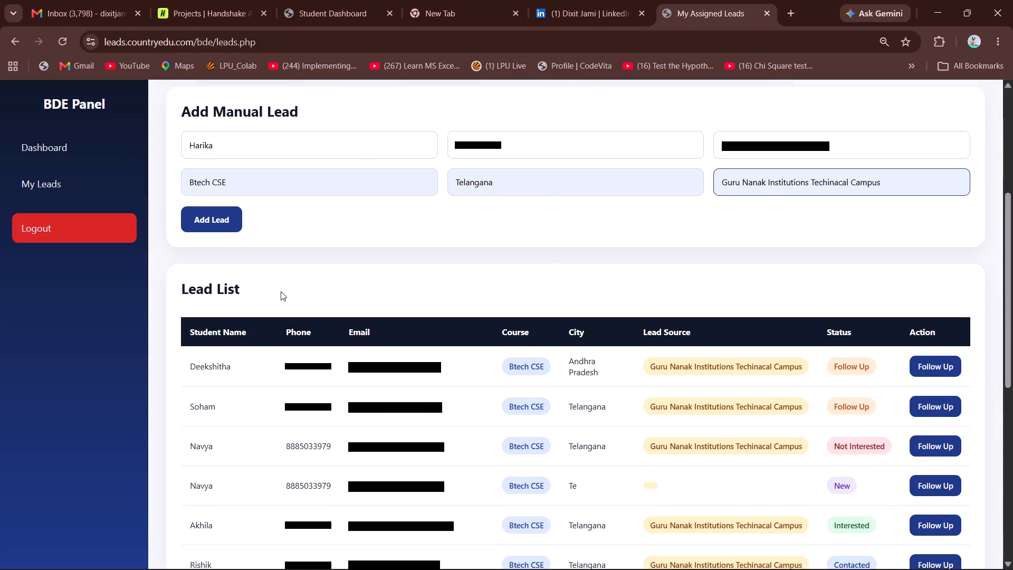
click(217, 214)
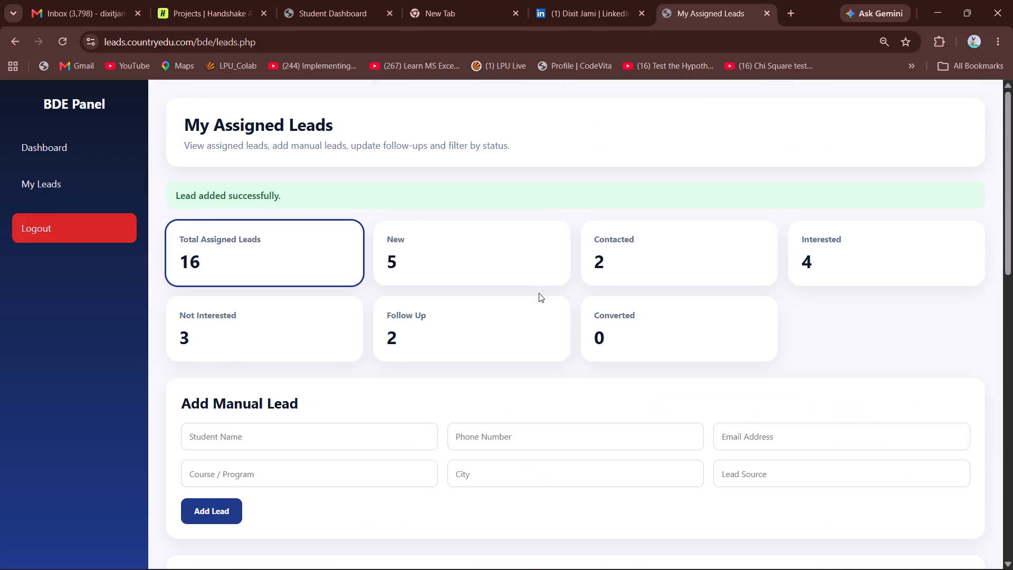
Open Harika's follow-up form and write the remark "She is lifting my call but not responding properly.".
scroll(539, 293, down, 4)
click(940, 258)
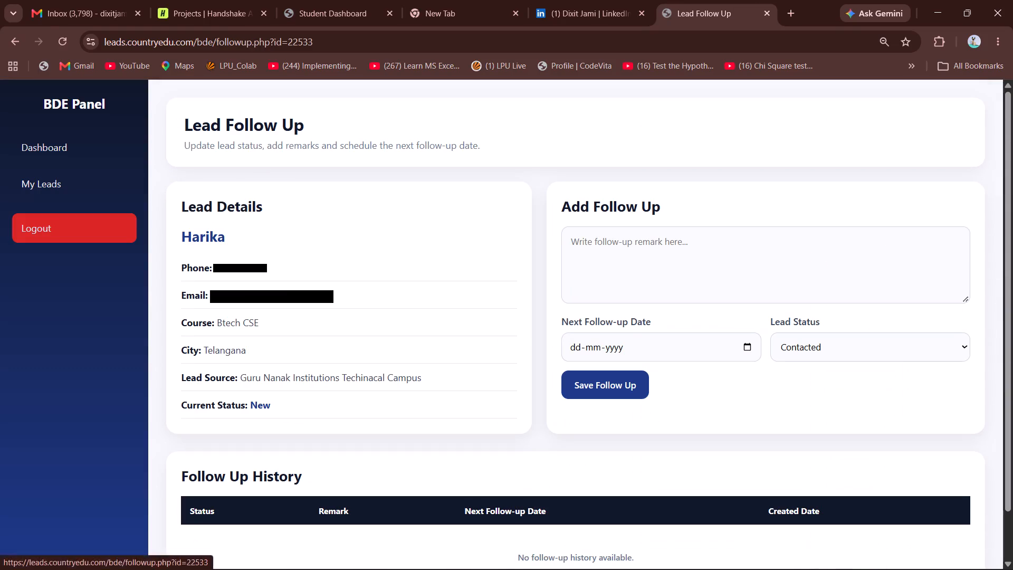
click(611, 272)
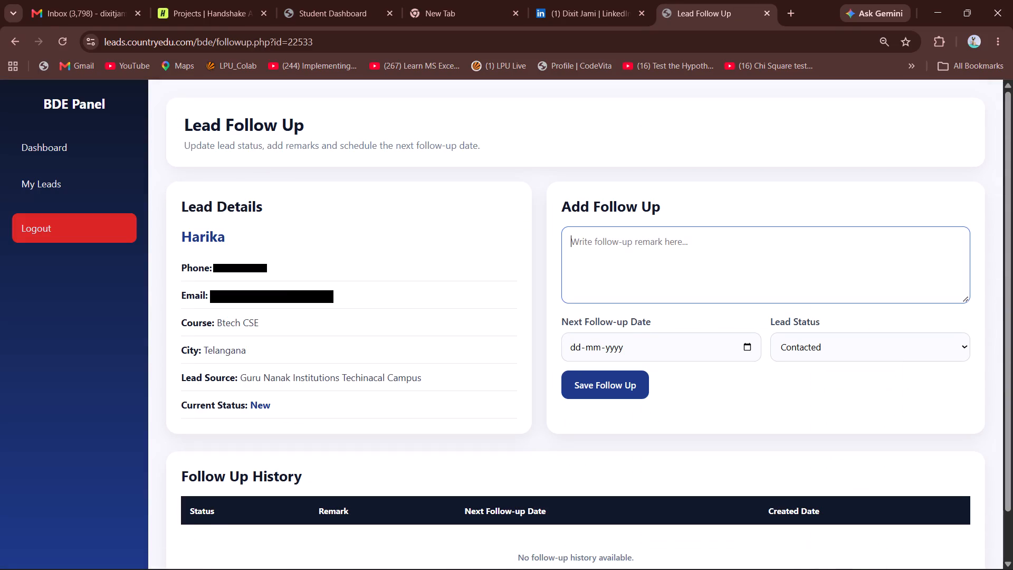
text(She is)
key(space)
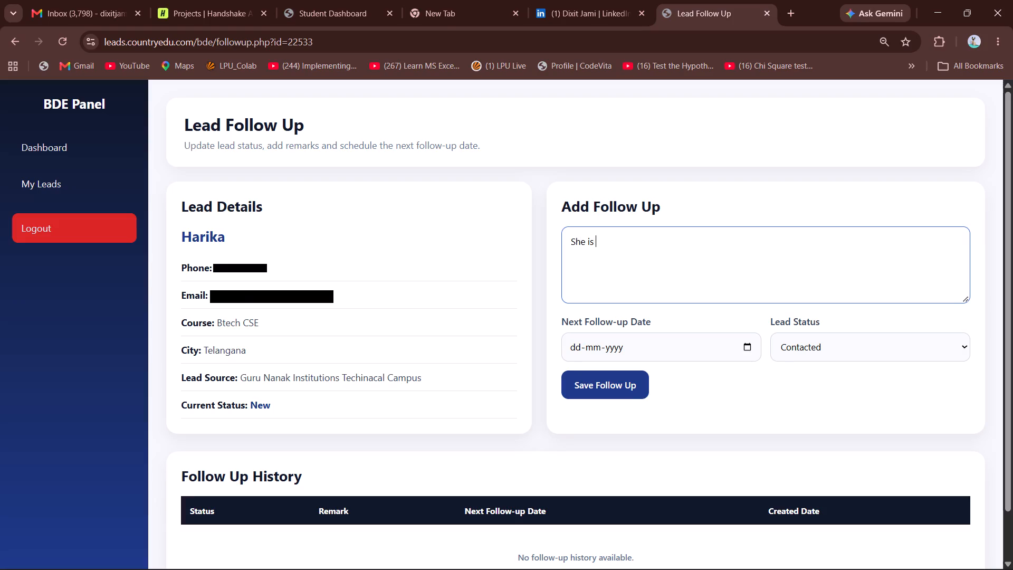
text(lifting my call but nor)
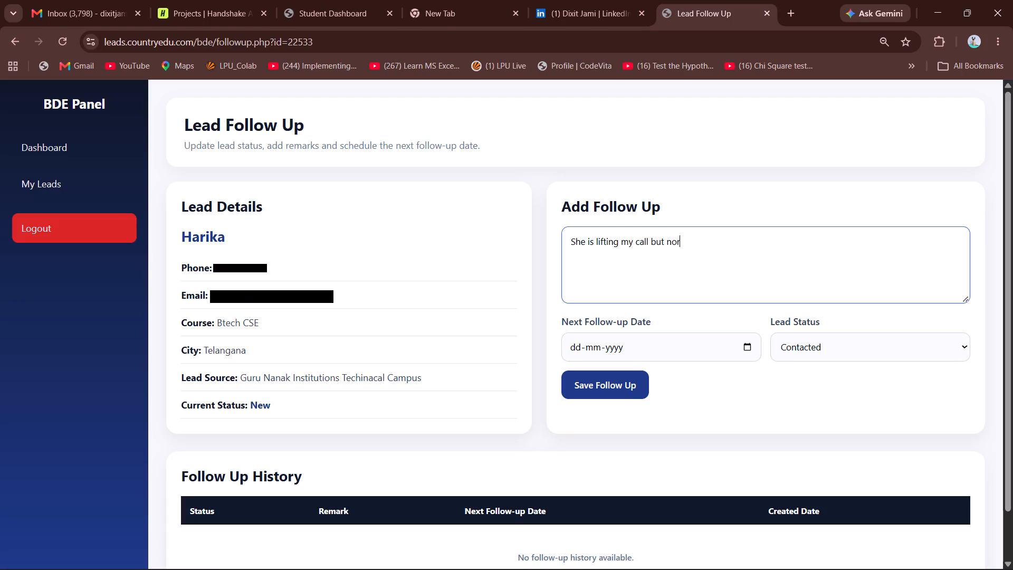
key(BackSpace)
text(t respoin)
key(BackSpace)
key(BackSpace)
text(ndign)
key(BackSpace)
key(BackSpace)
key(BackSpace)
key(n)
key(BackSpace)
text(ig)
key(BackSpace)
text(ng)
key(space)
text(properly)
key(space)
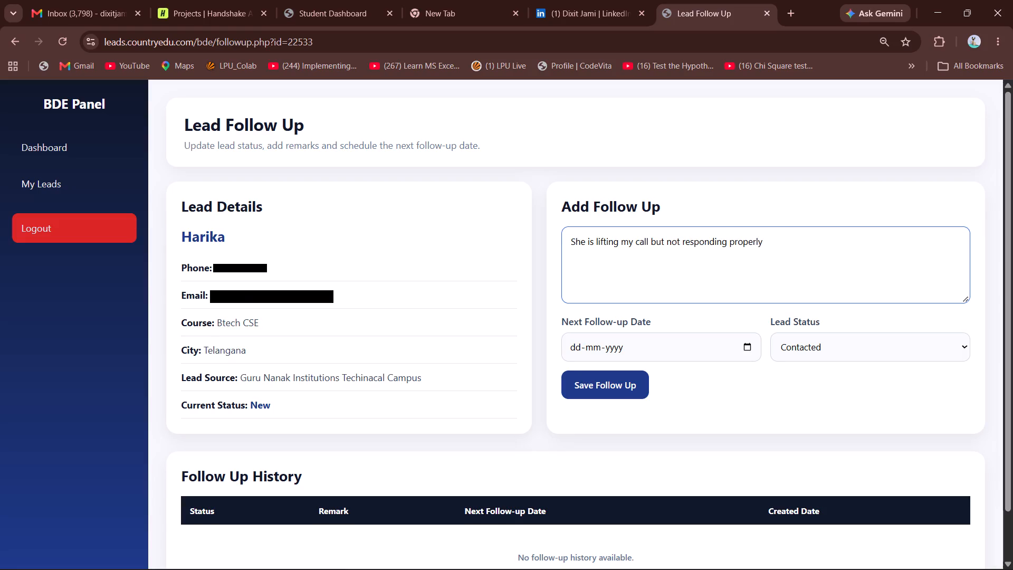
text(and)
key(space)
text(she si)
key(space)
key(BackSpace)
key(BackSpace)
key(BackSpace)
key(BackSpace)
key(BackSpace)
key(BackSpace)
key(BackSpace)
key(BackSpace)
key(BackSpace)
key(BackSpace)
key(BackSpace)
key(BackSpace)
key(period)
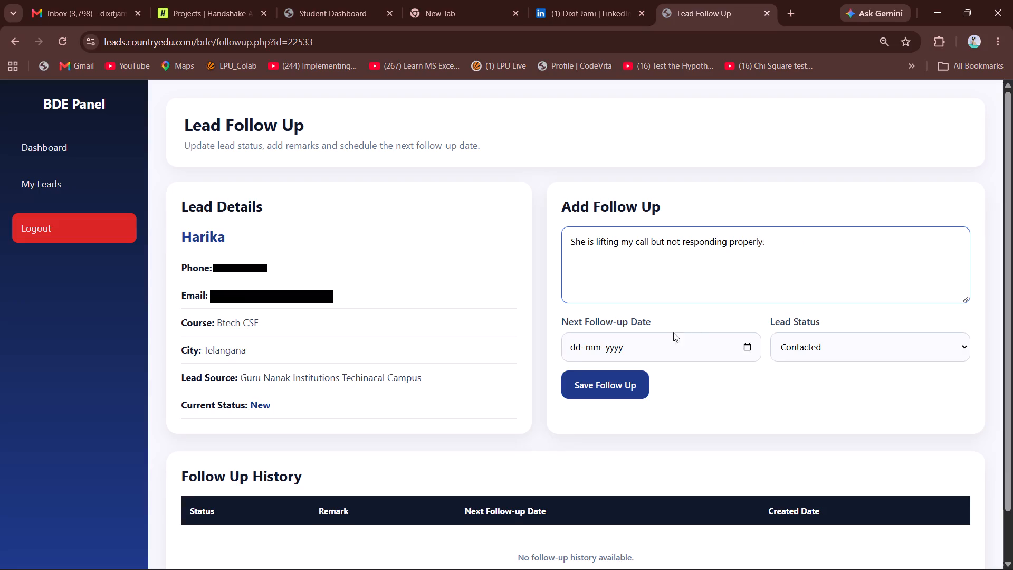
Set the next follow-up date to 02-11-2026 and the lead status to Follow Up Again, and save the follow-up.
click(744, 351)
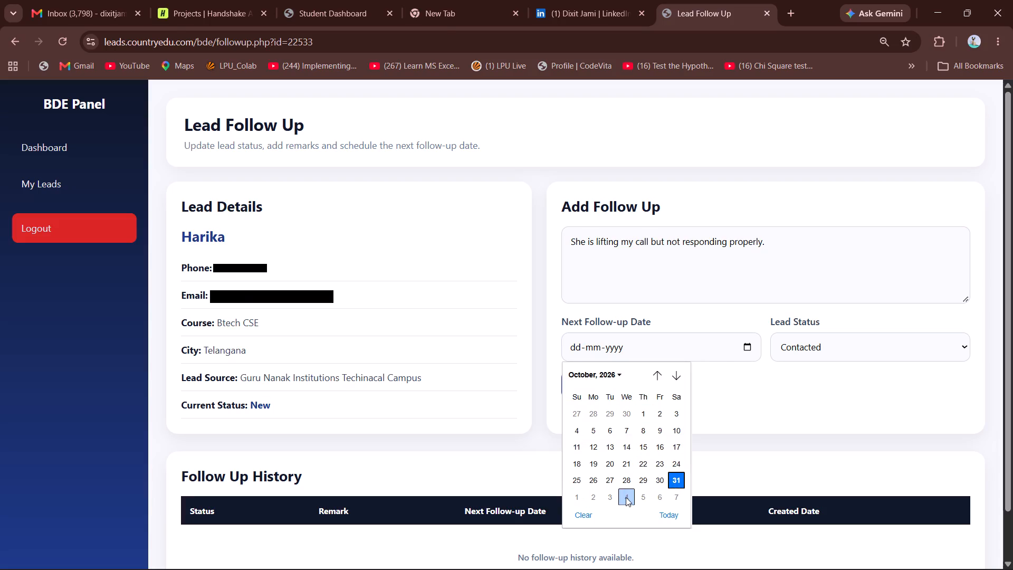
click(592, 492)
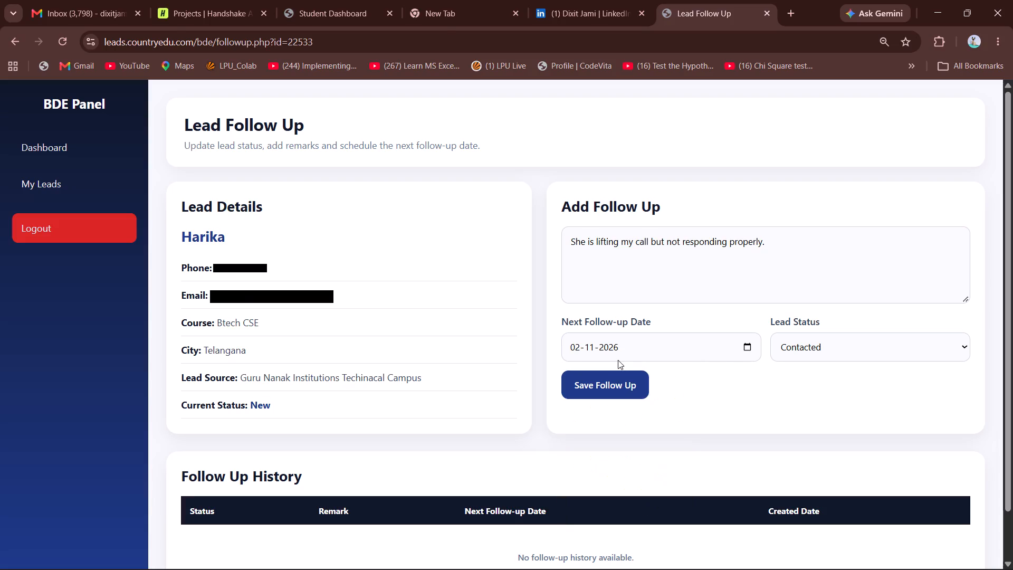
click(822, 351)
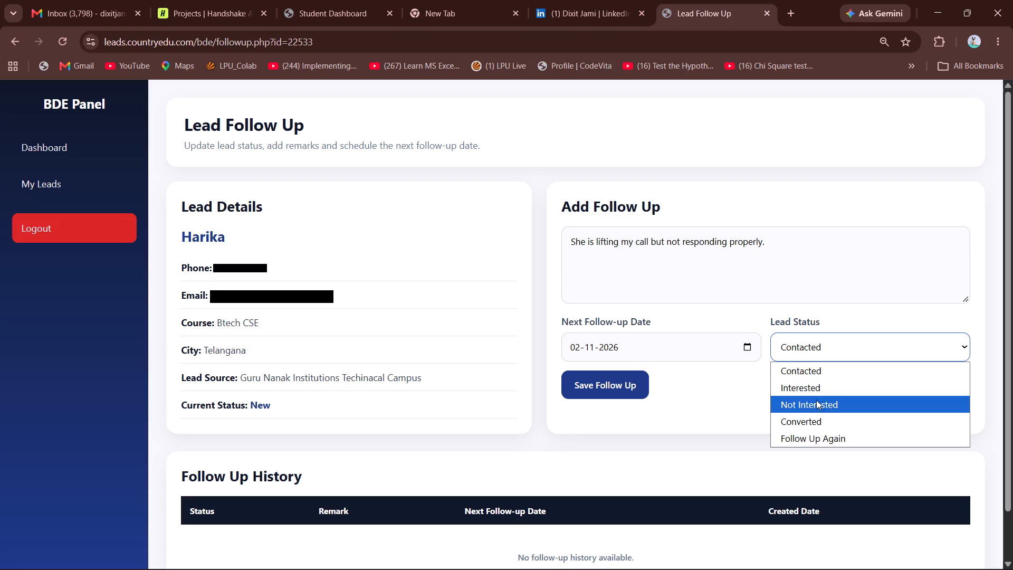
click(813, 432)
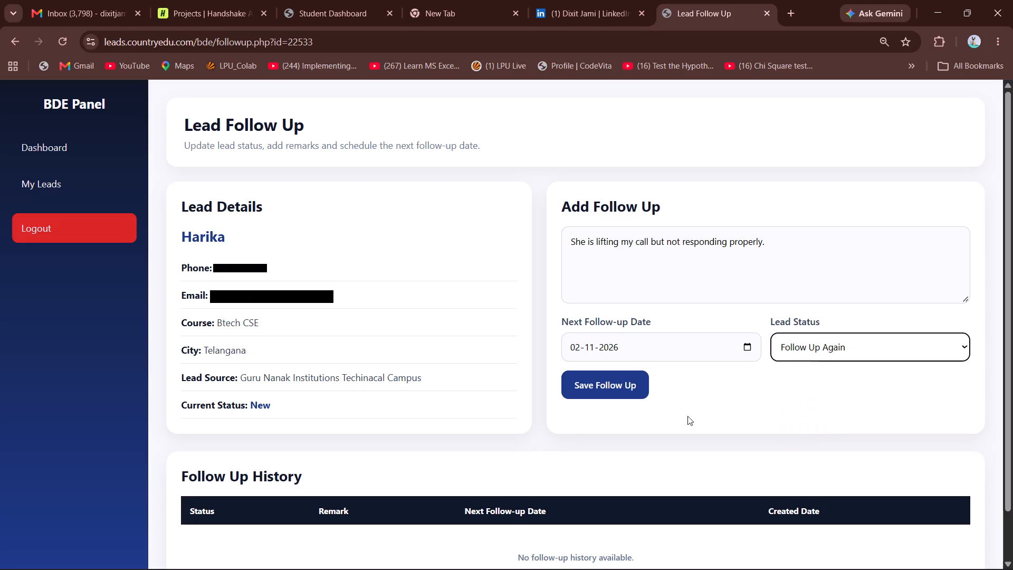
click(636, 392)
scroll(636, 392, down, 1)
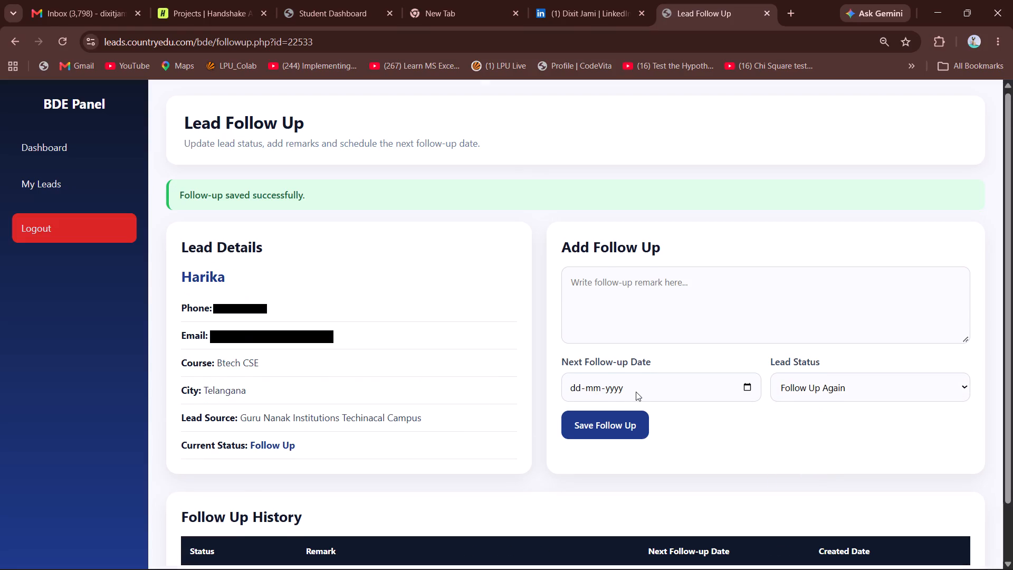
scroll(636, 392, down, 1)
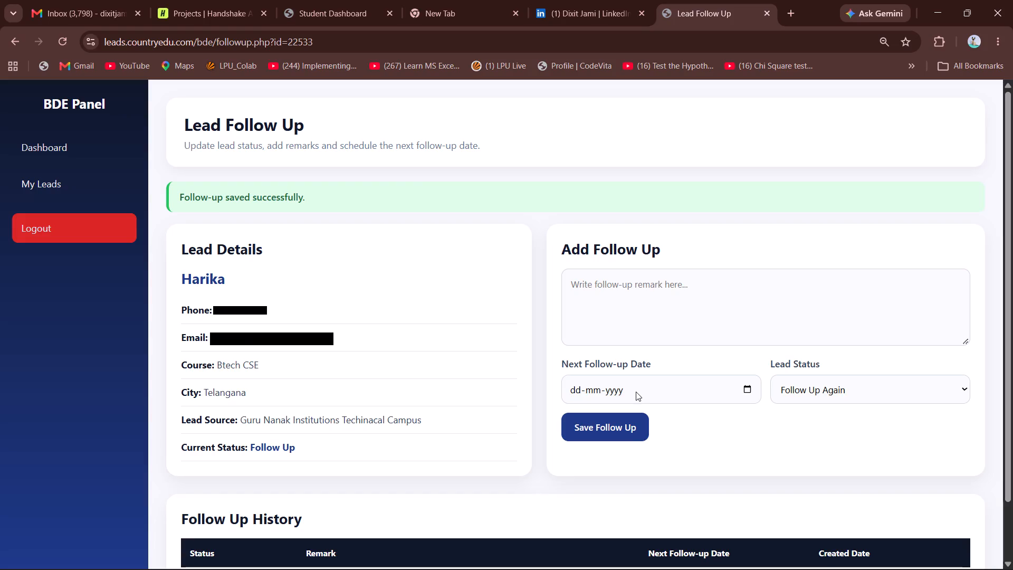
Return to the assigned leads page and check the status counts and lead list.
click(81, 163)
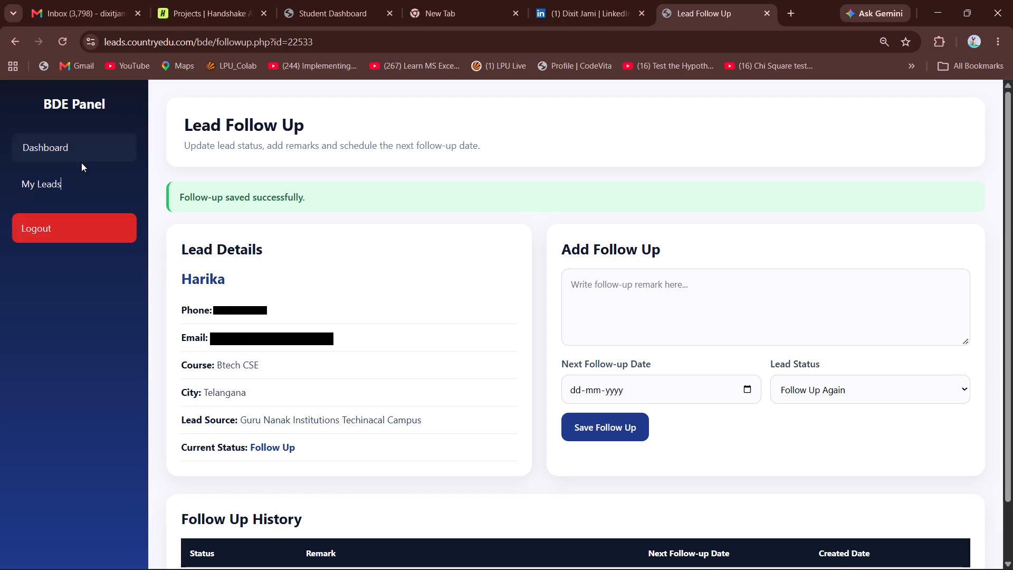
click(77, 176)
scroll(325, 220, up, 3)
scroll(325, 220, down, 1)
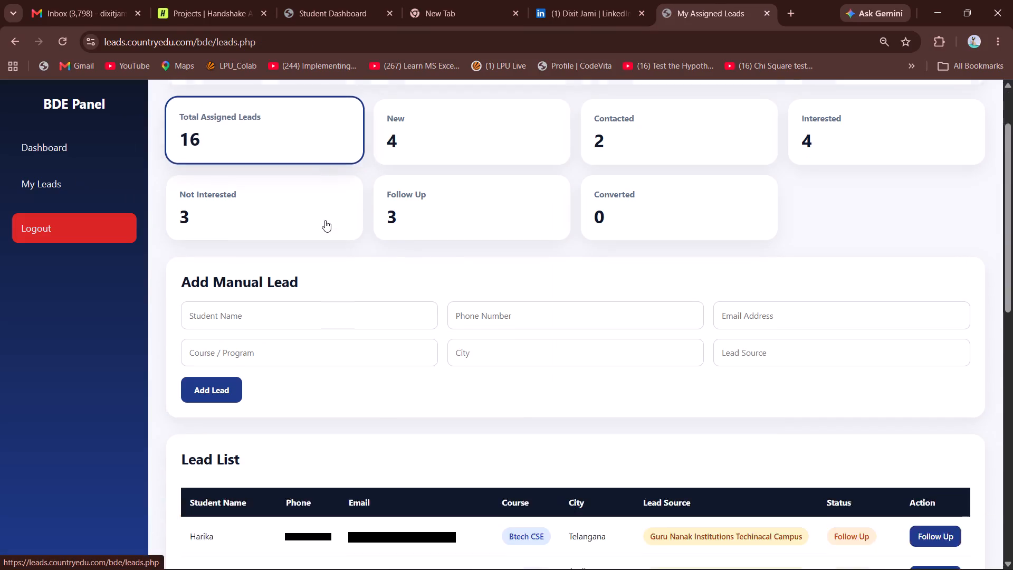
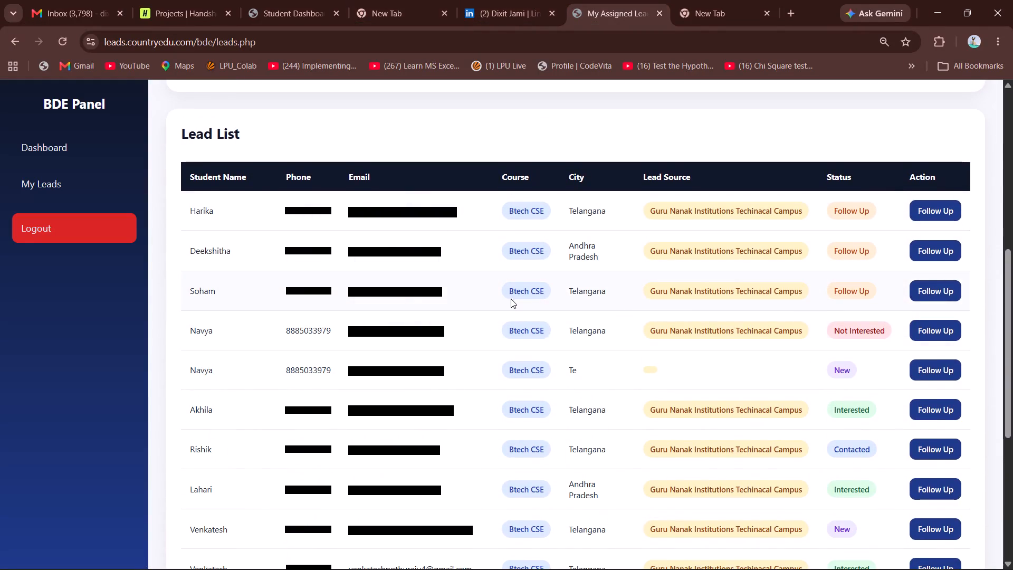
Open Soham's follow-up page to examine the lead details and follow-up history, and close its browser tab.
click(921, 300)
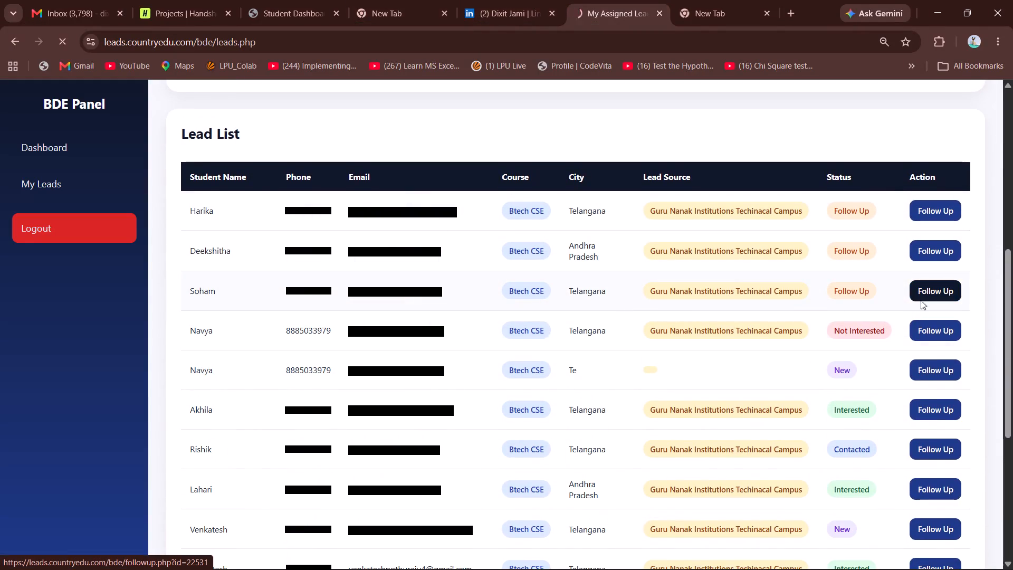
scroll(781, 355, down, 3)
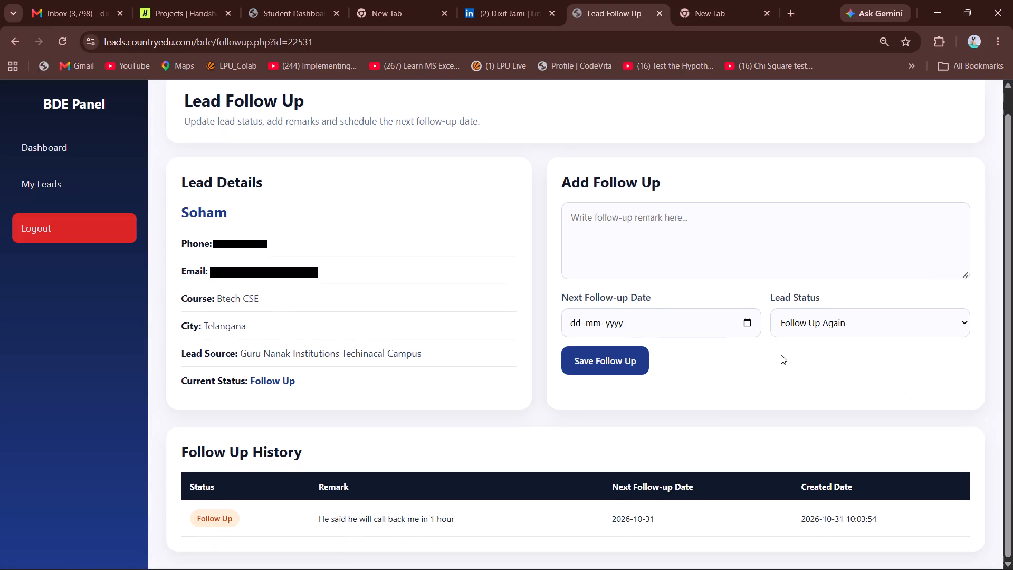
scroll(781, 355, down, 1)
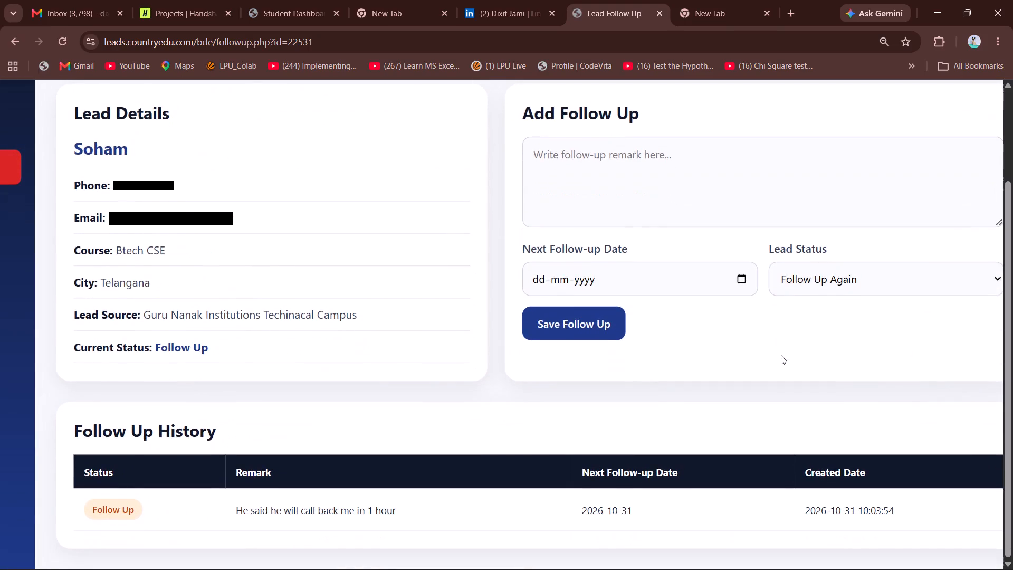
scroll(733, 348, up, 1)
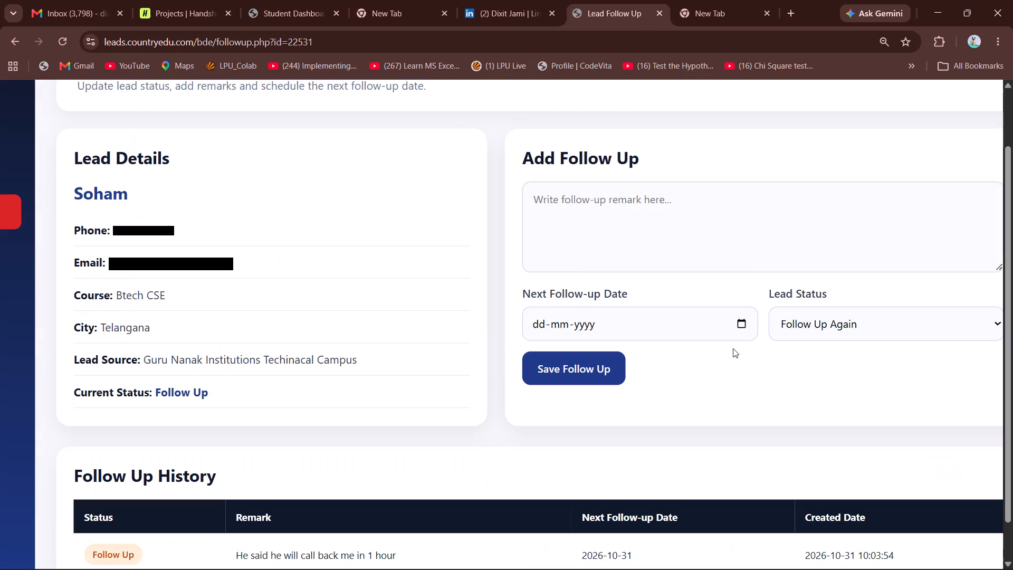
scroll(733, 348, up, 2)
key(ctrl+w)
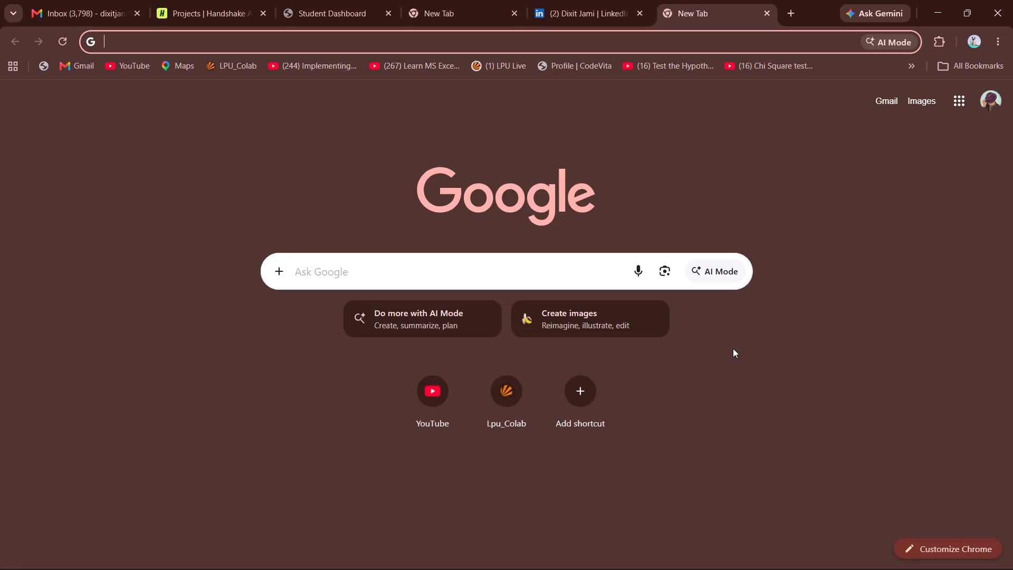
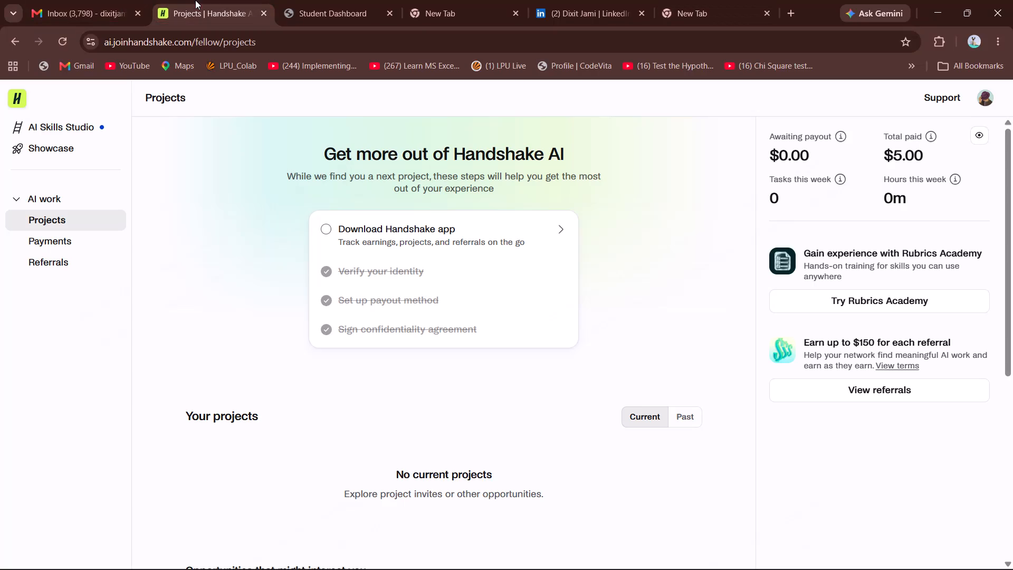
Check the open browser tabs for the lead management site and reopen the most recently closed tab.
click(359, 0)
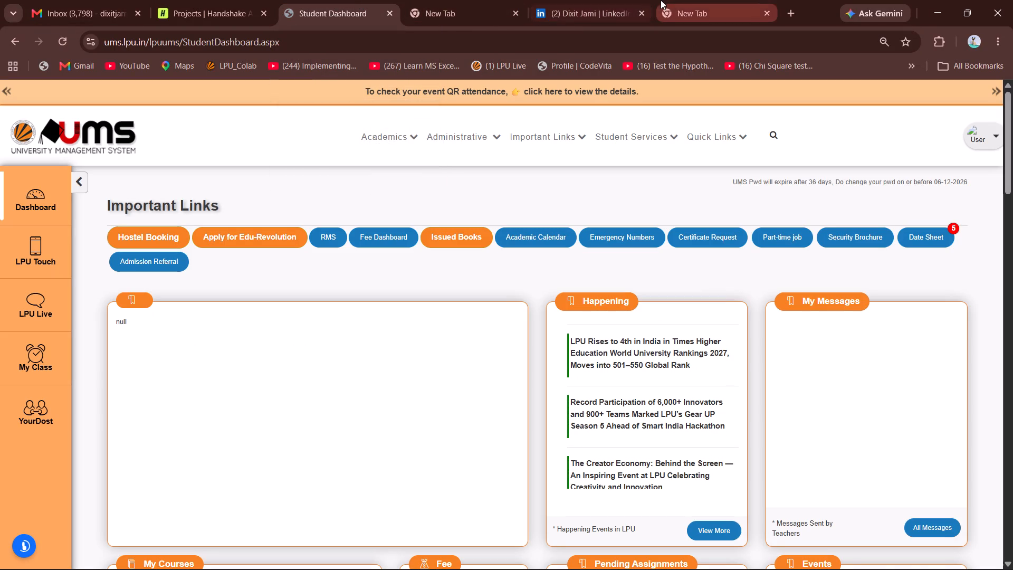
click(578, 14)
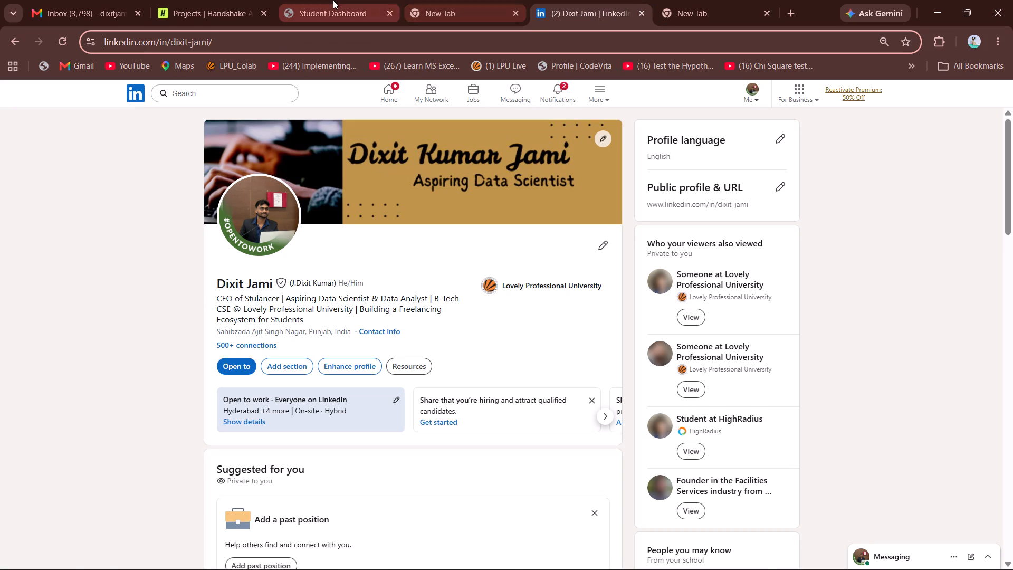
click(333, 0)
click(252, 0)
click(461, 8)
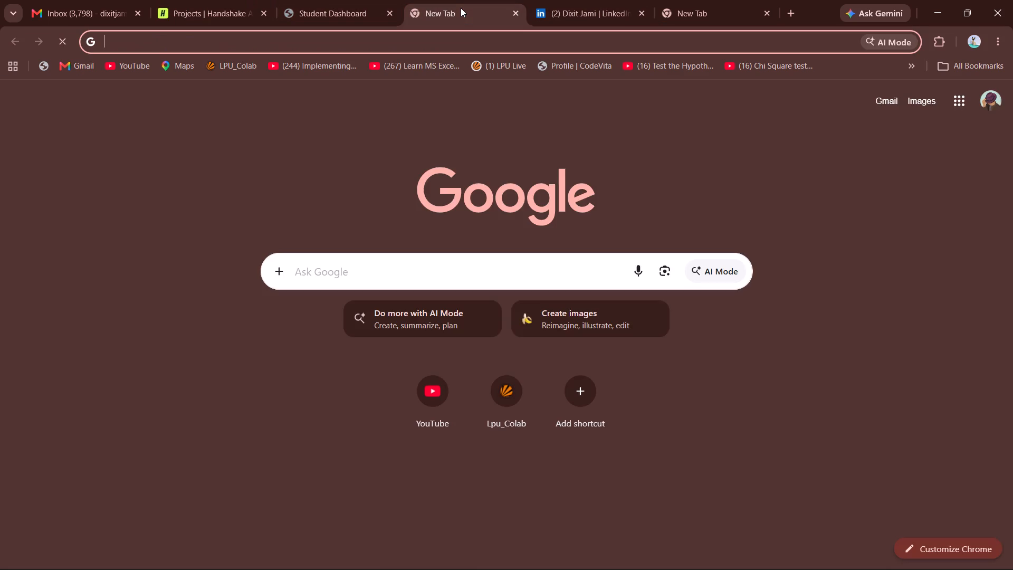
click(578, 0)
click(733, 0)
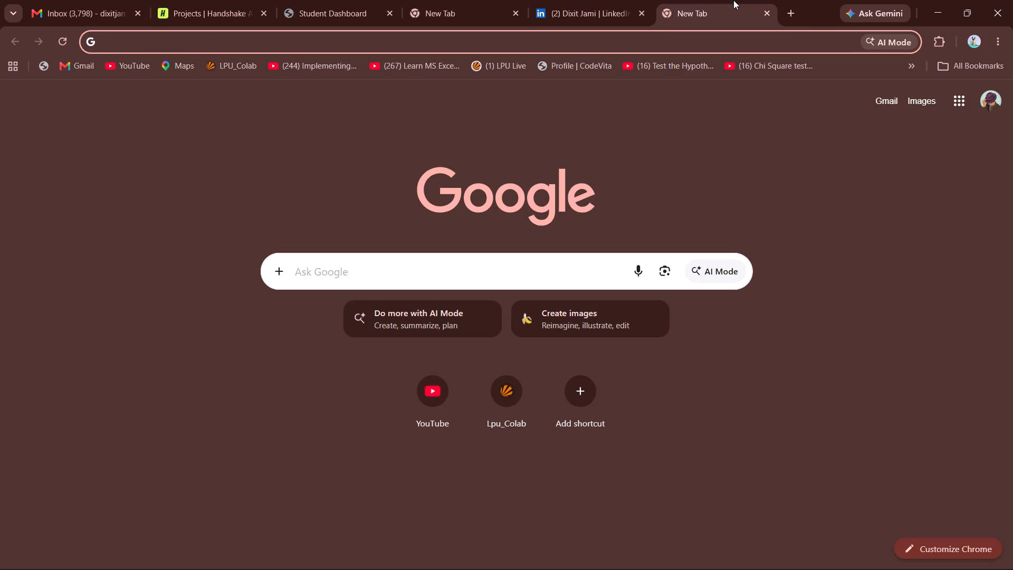
key(ctrl+shift+t)
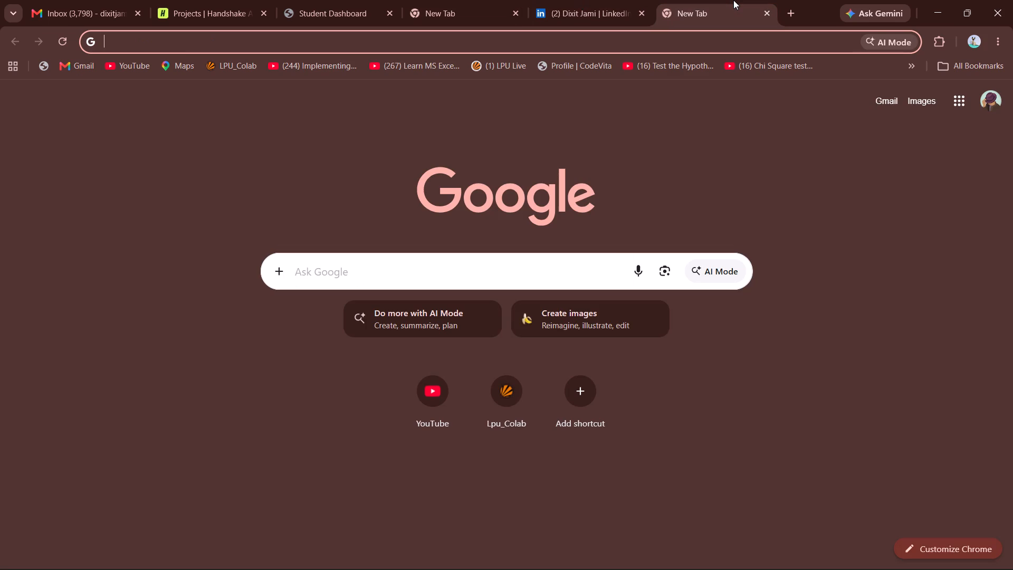
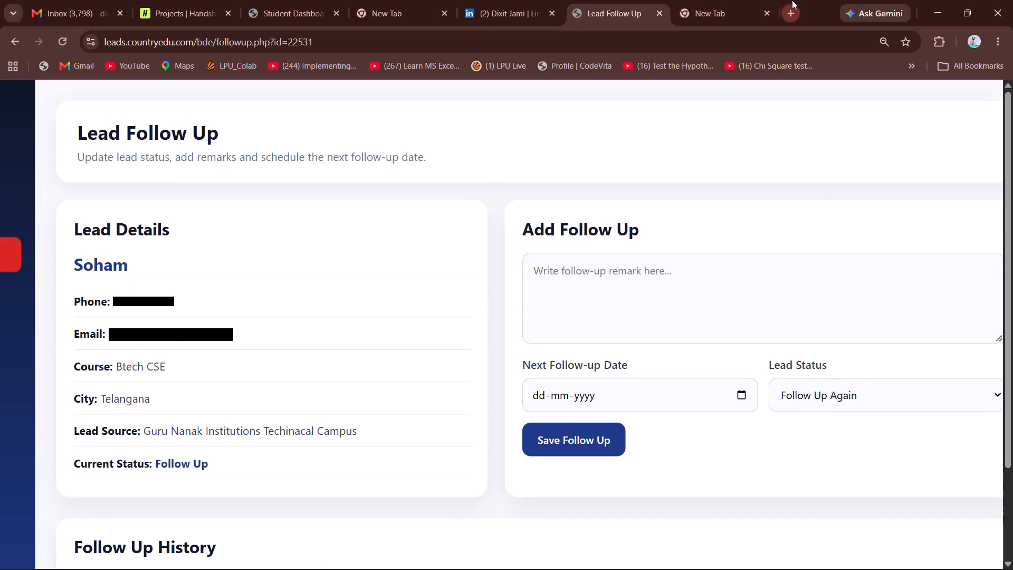
Switch from the lead follow-up page to the open LinkedIn tab and look over the profile page.
scroll(663, 244, up, 4)
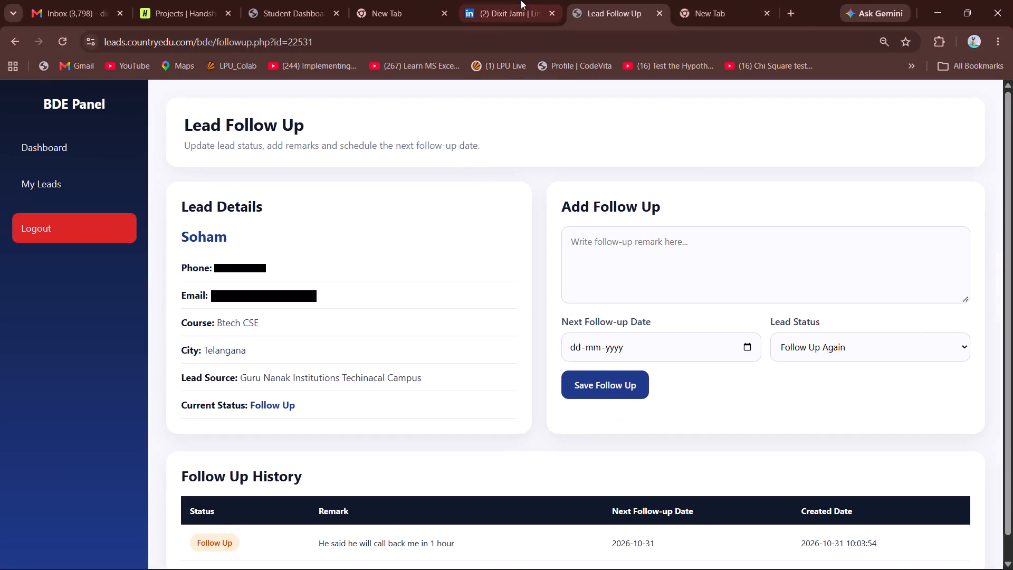
click(489, 0)
scroll(443, 357, down, 4)
scroll(443, 357, up, 5)
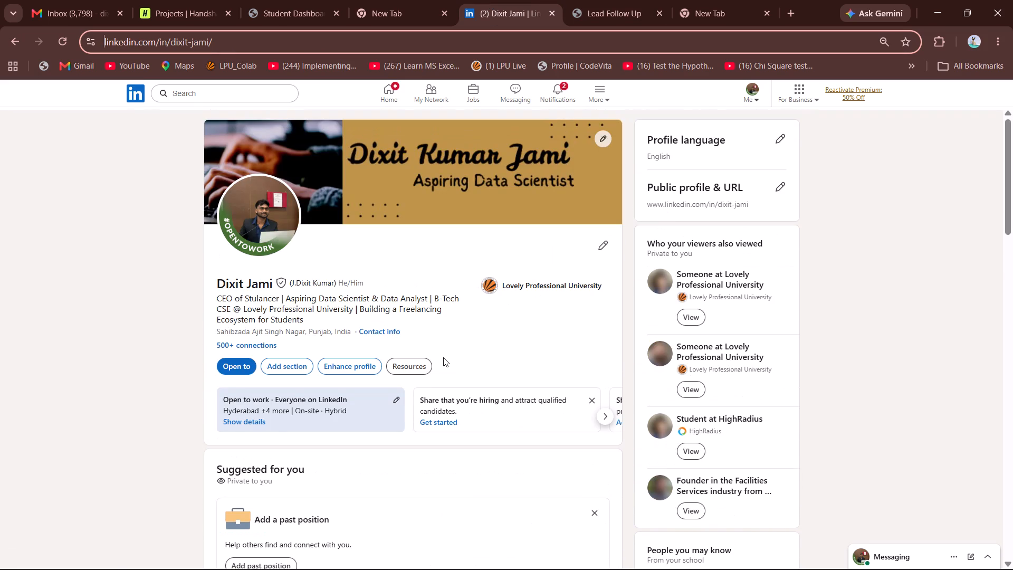
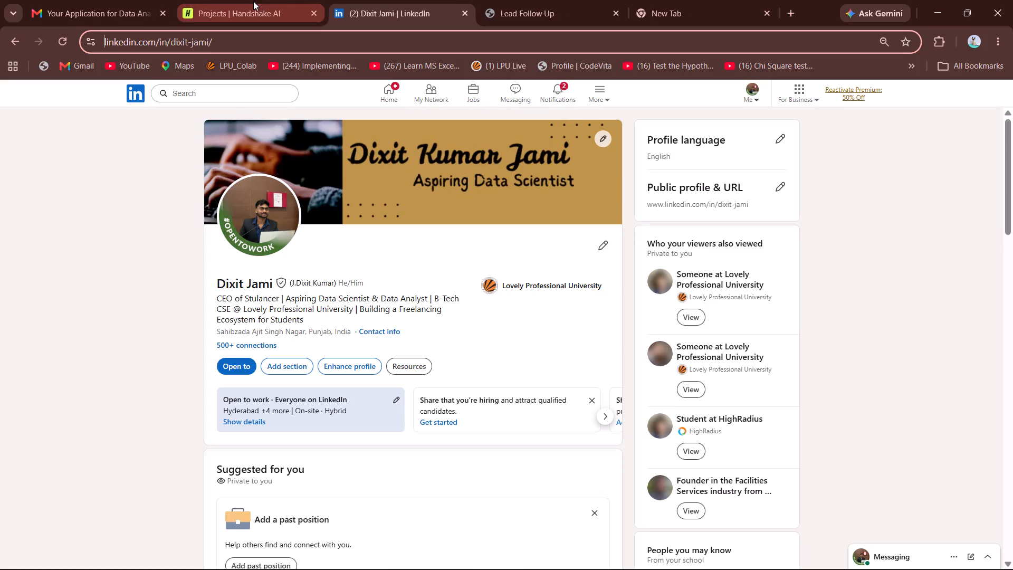
Switch to the reopened lead follow-up page and review Soham's lead details and follow-up history.
click(520, 0)
scroll(604, 234, down, 5)
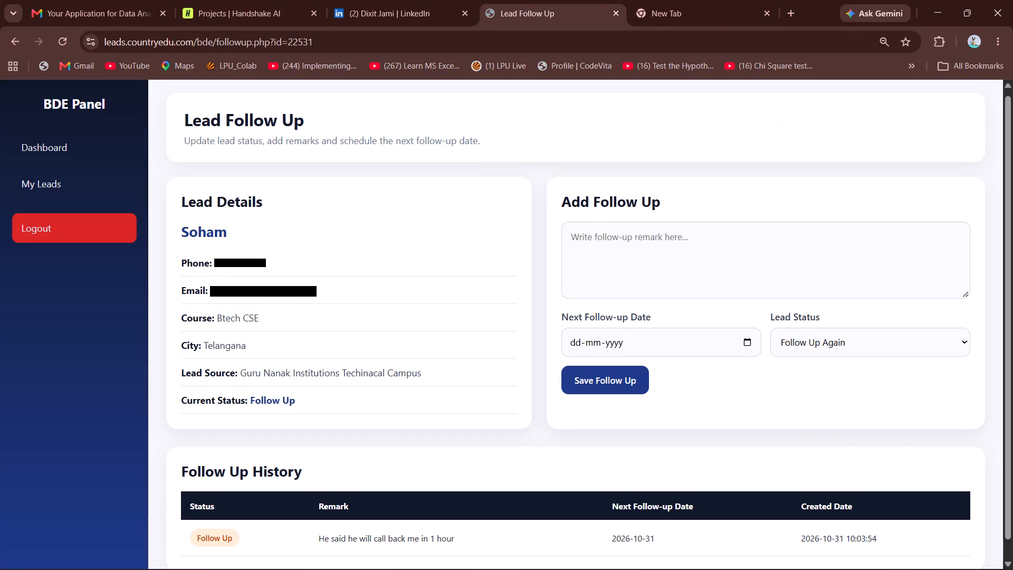
scroll(604, 234, up, 5)
scroll(604, 234, down, 3)
scroll(604, 234, up, 4)
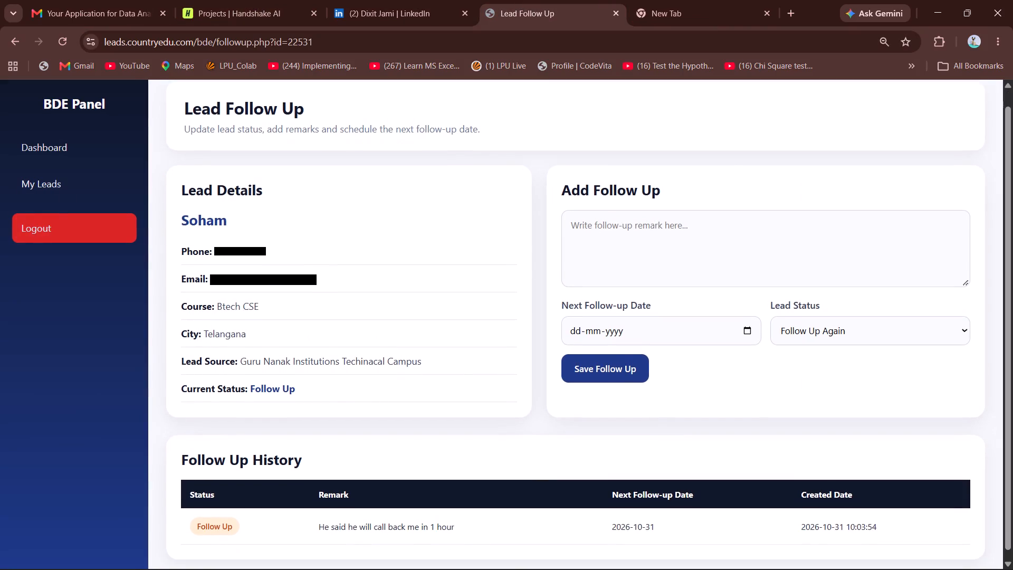
scroll(604, 234, up, 1)
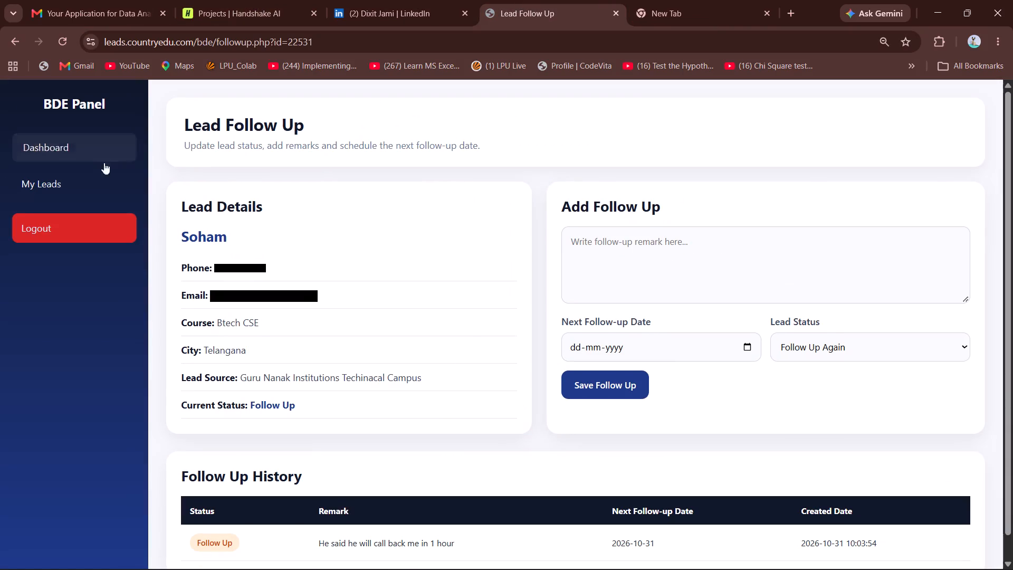
Return to the assigned leads page and review the statuses of the leads down to the end of the list.
click(97, 176)
scroll(321, 351, down, 4)
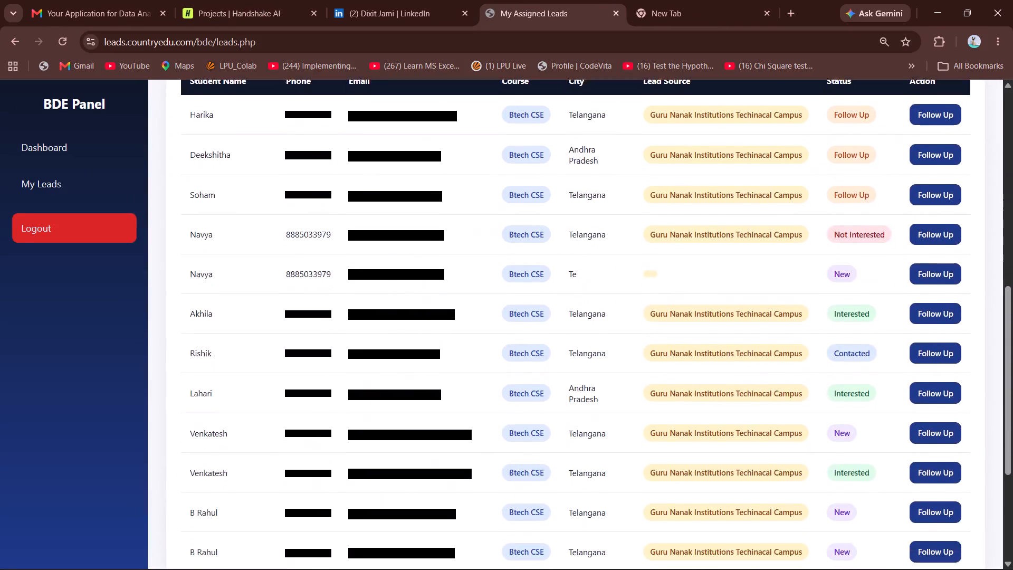
scroll(321, 351, down, 4)
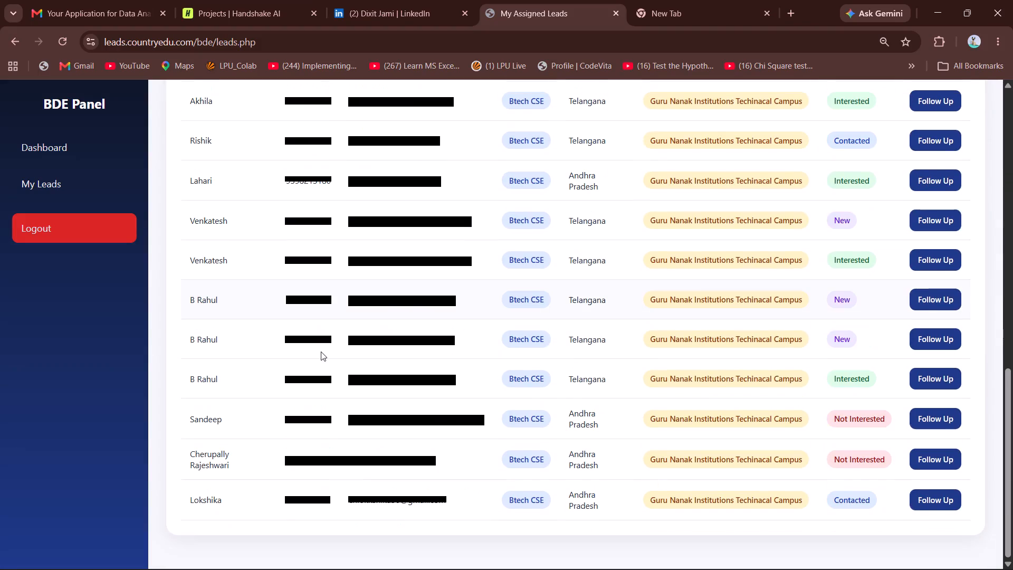
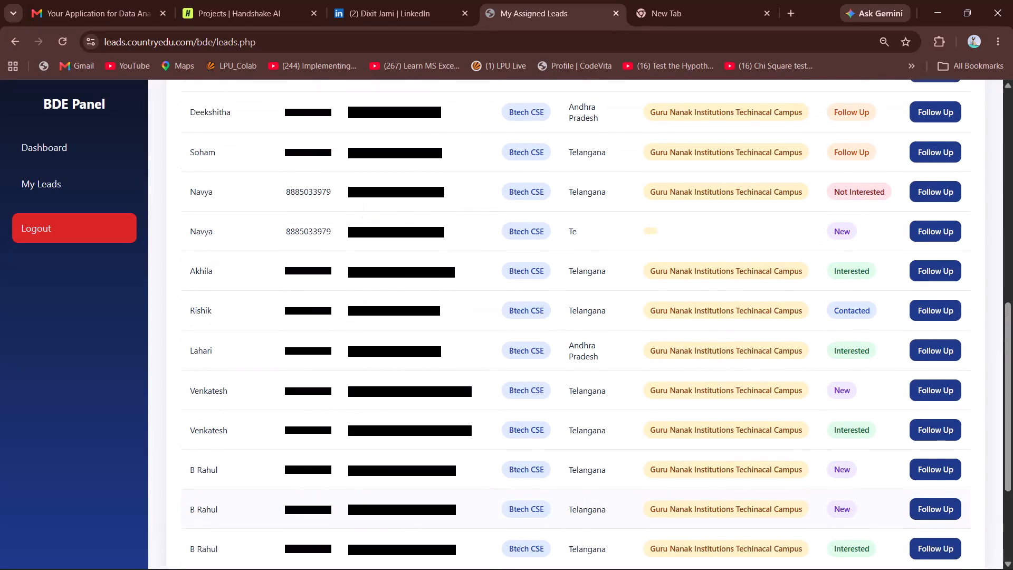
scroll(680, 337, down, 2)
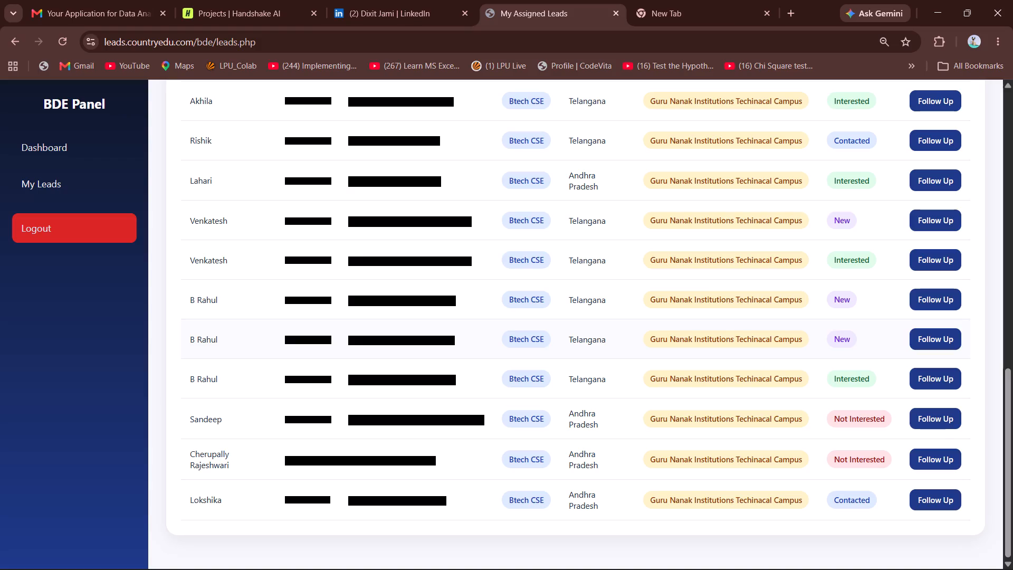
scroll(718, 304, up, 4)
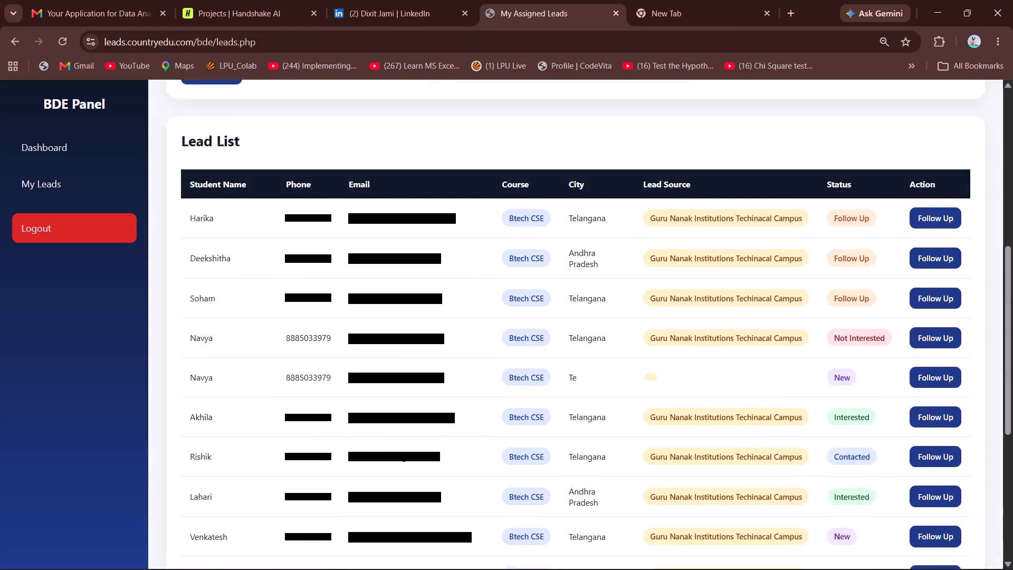
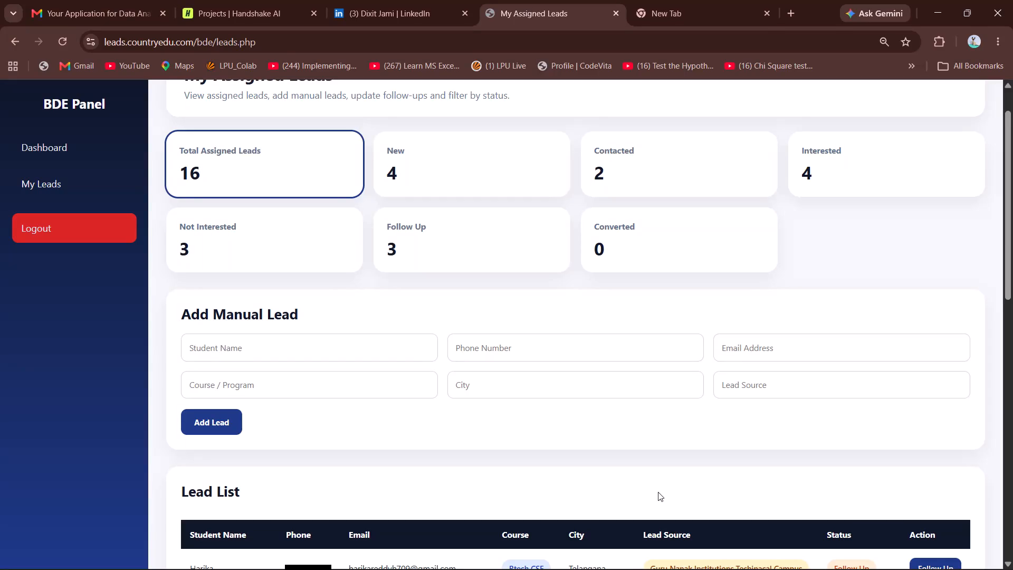
Review the My Assigned Leads page, examining the status summary cards and the students' entries in the Lead List.
scroll(658, 492, up, 3)
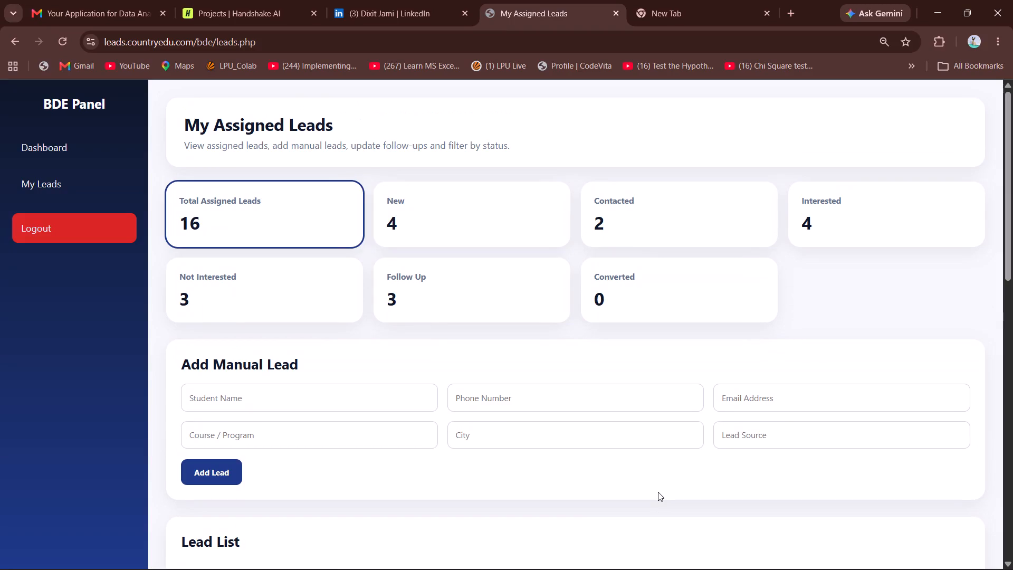
scroll(676, 453, up, 2)
scroll(676, 453, down, 3)
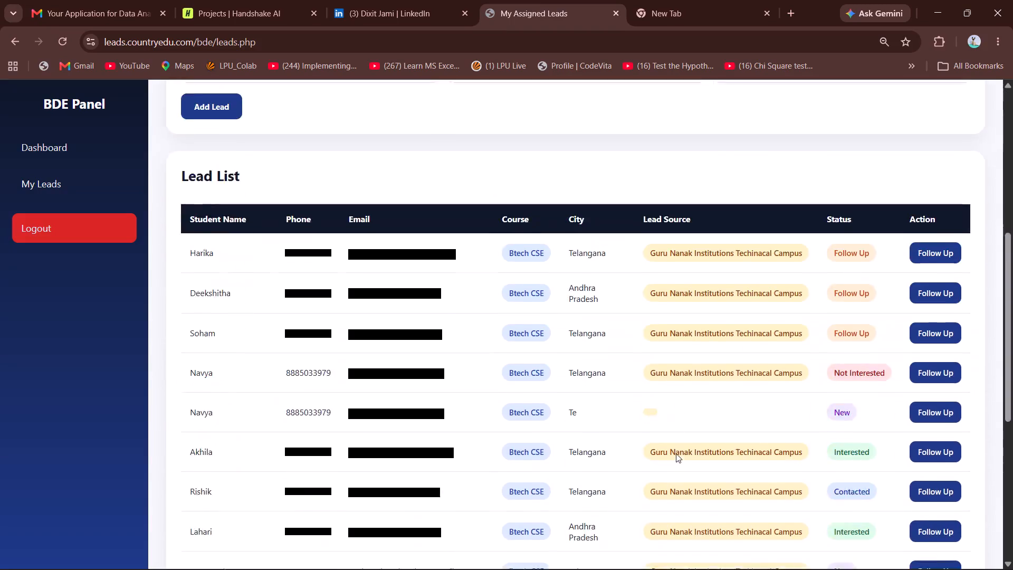
scroll(676, 453, up, 4)
scroll(676, 453, down, 2)
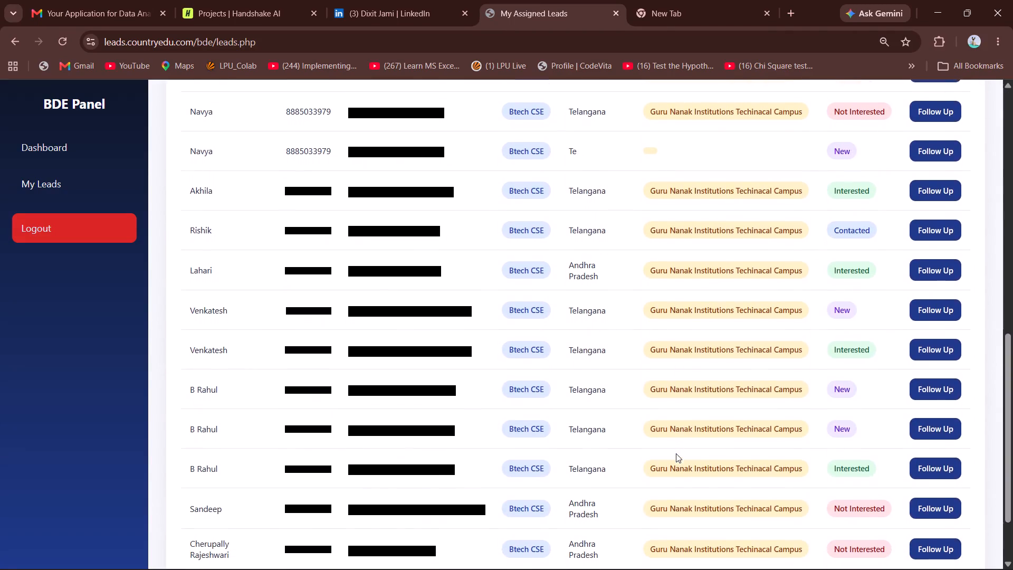
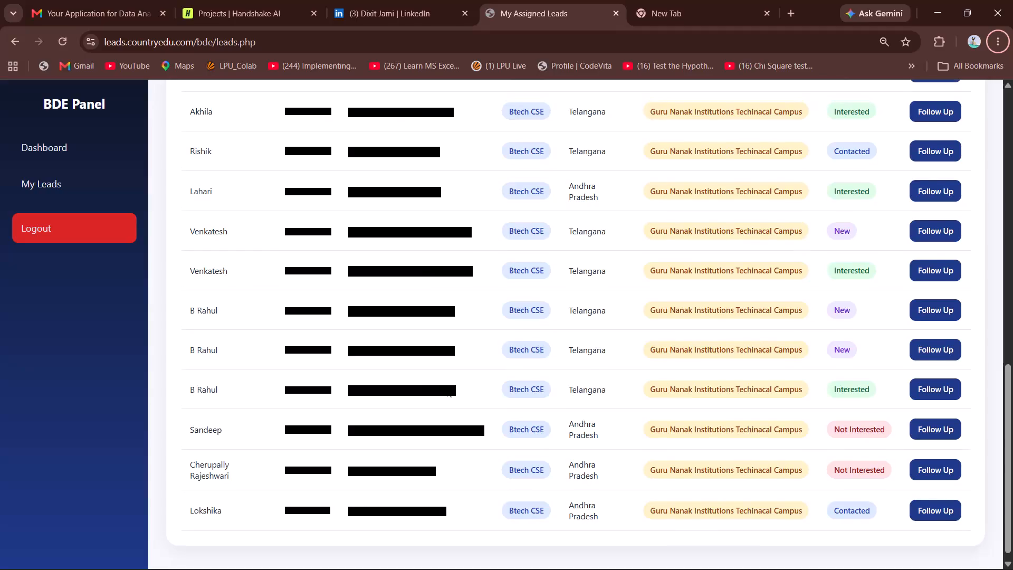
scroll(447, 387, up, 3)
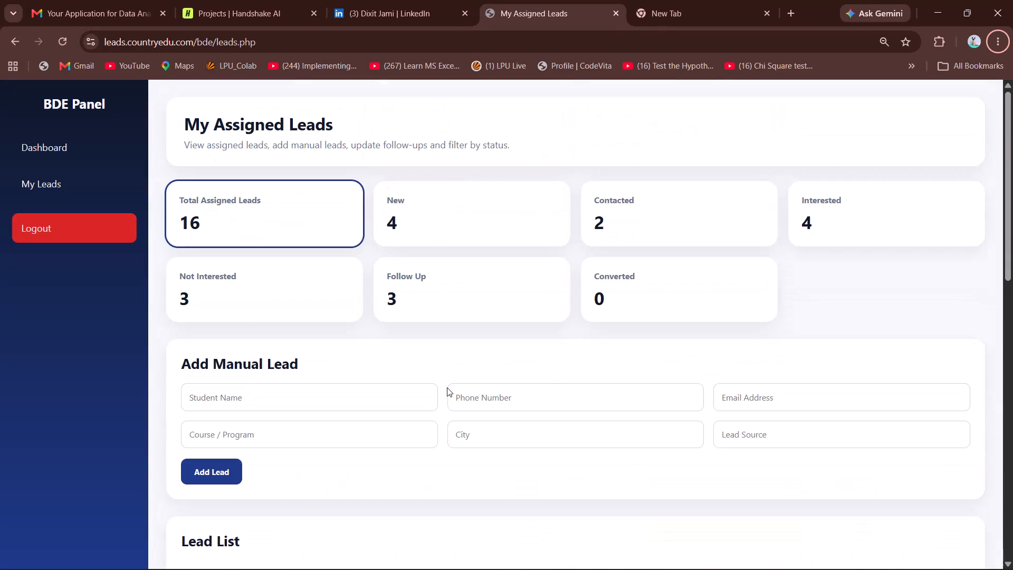
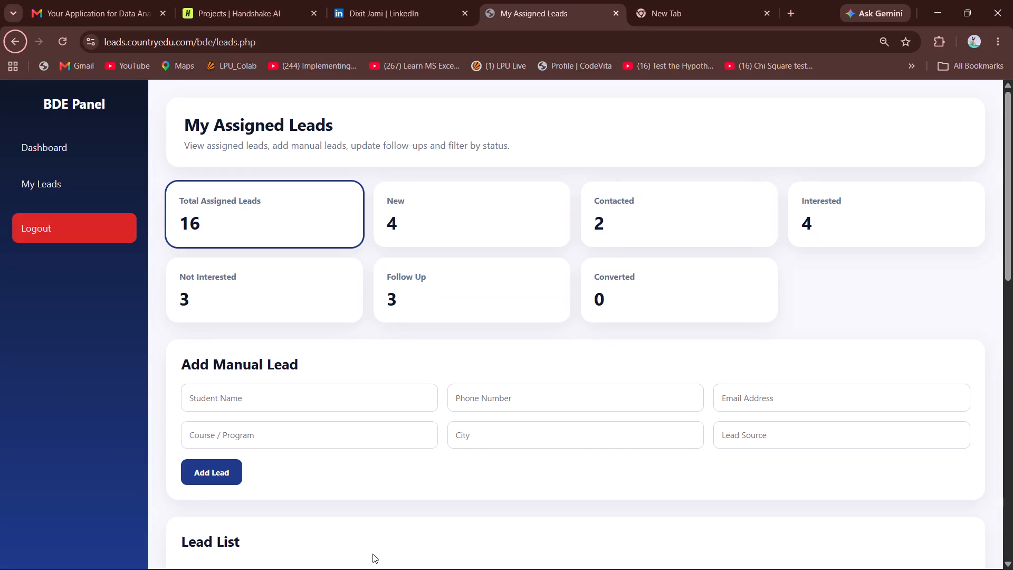
Review the Lead List on the My Assigned Leads page through its final entry, checking each lead's course, source and status.
scroll(291, 398, down, 5)
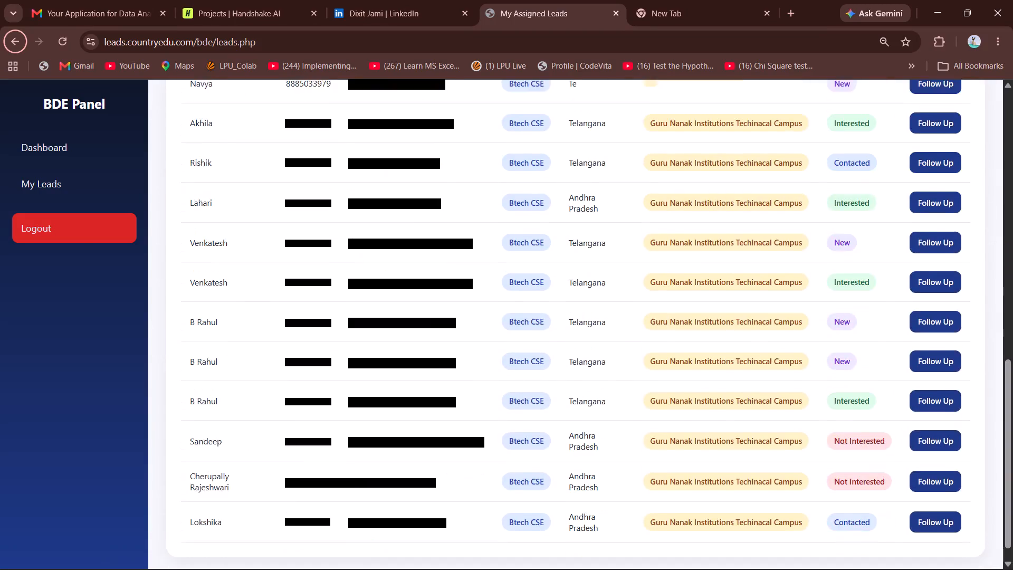
scroll(291, 398, up, 2)
scroll(291, 398, down, 3)
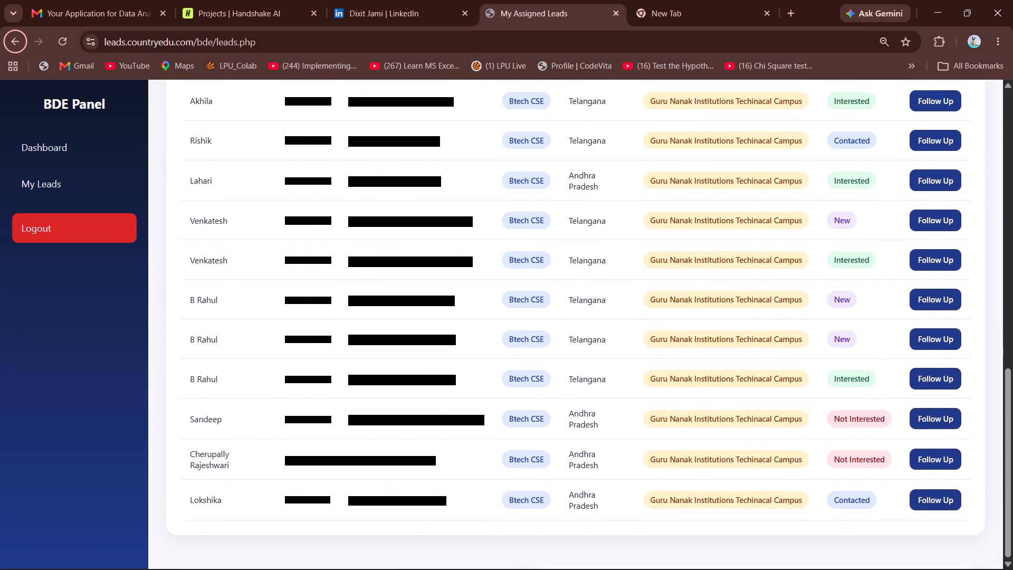
scroll(291, 398, down, 1)
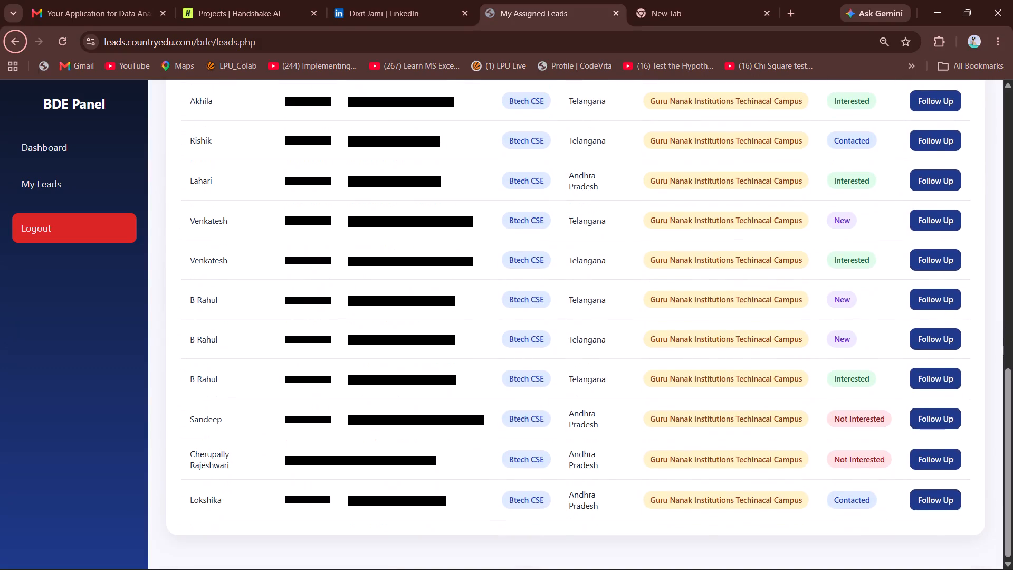
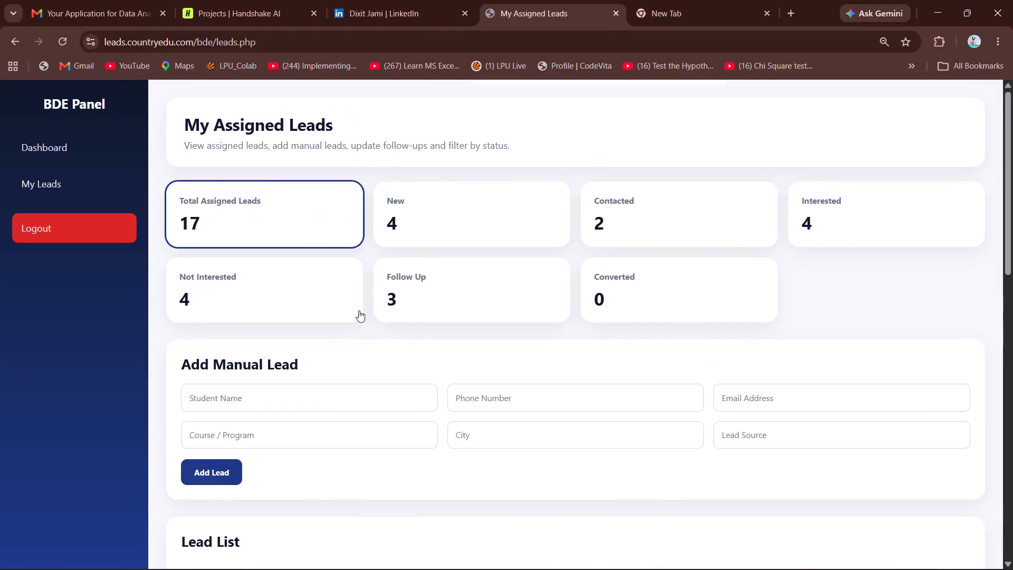
Start a new manual lead with the student name Santhosh and enter the student's phone number.
scroll(359, 310, down, 3)
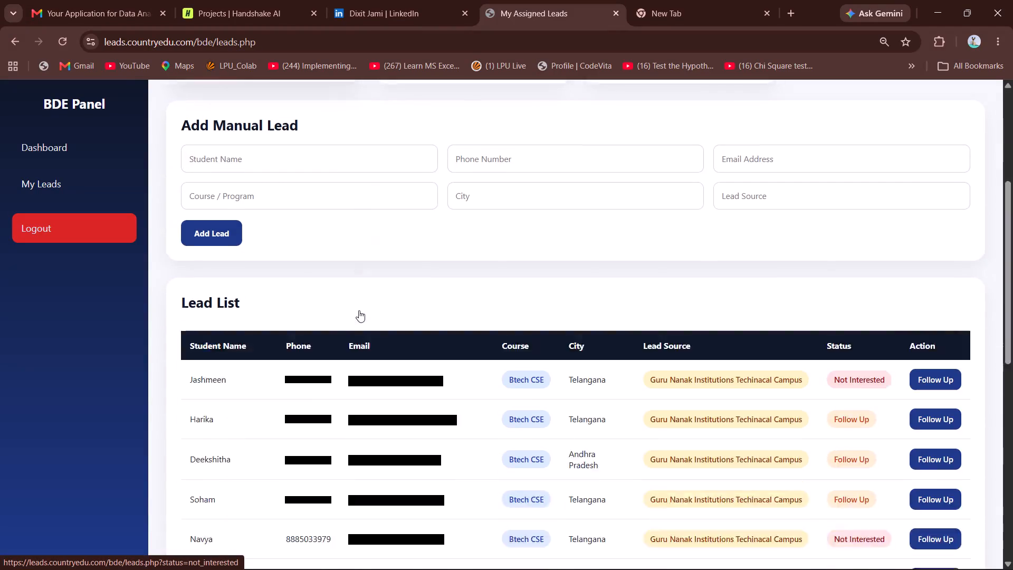
scroll(696, 289, down, 2)
scroll(696, 289, up, 3)
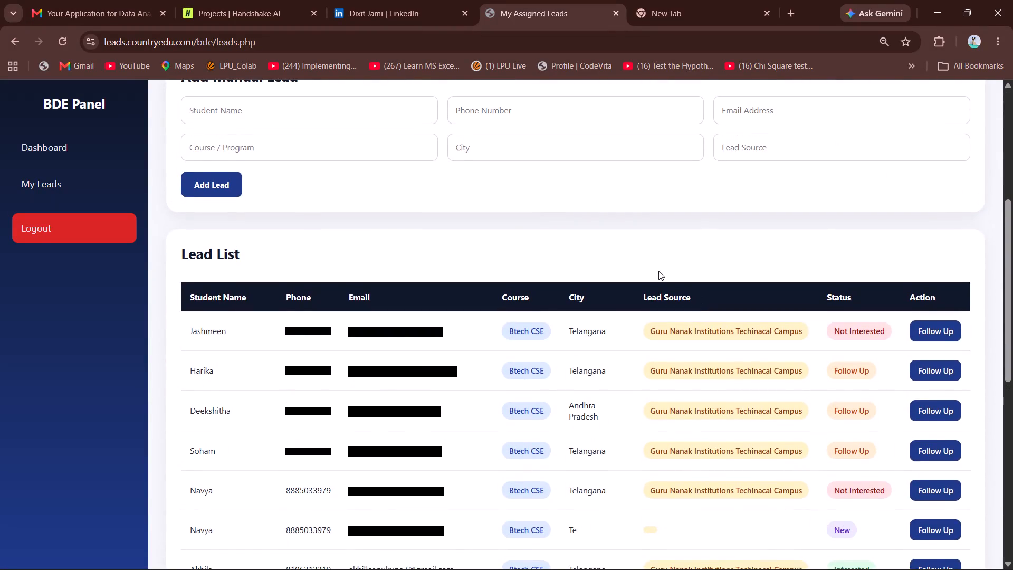
scroll(658, 271, up, 2)
click(211, 302)
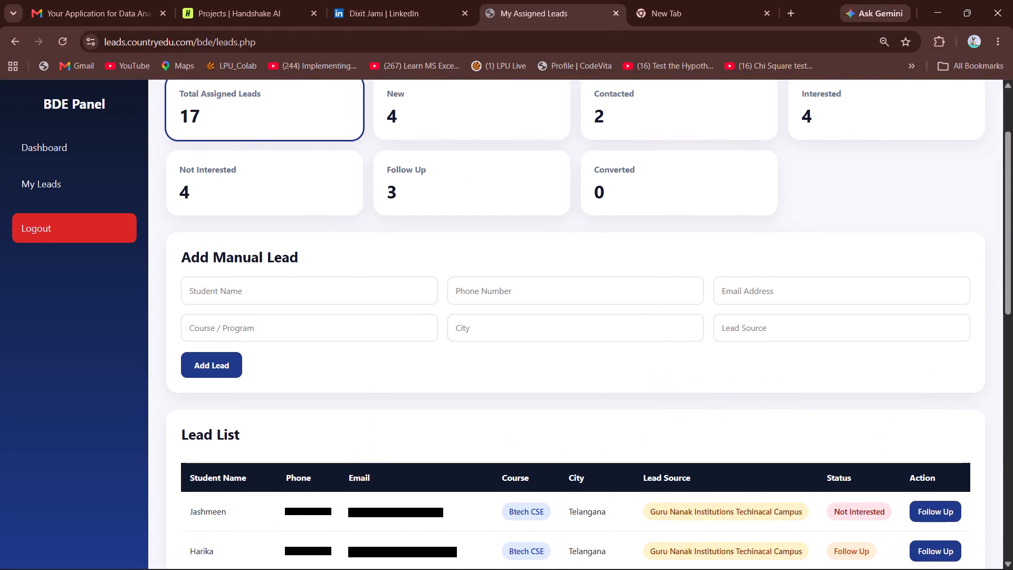
text(Santhois)
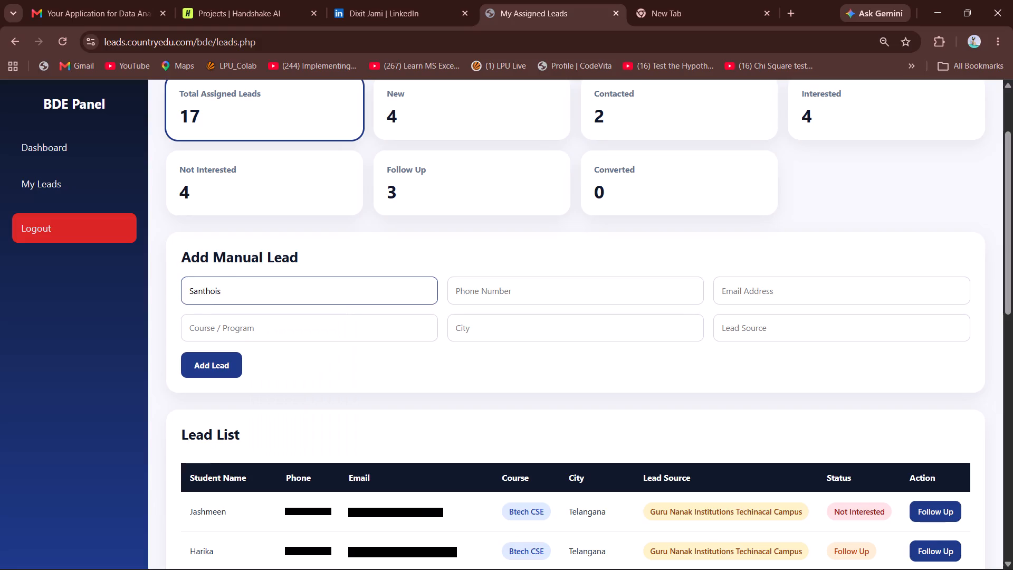
key(BackSpace)
key(BackSpace)
text(sh)
click(523, 297)
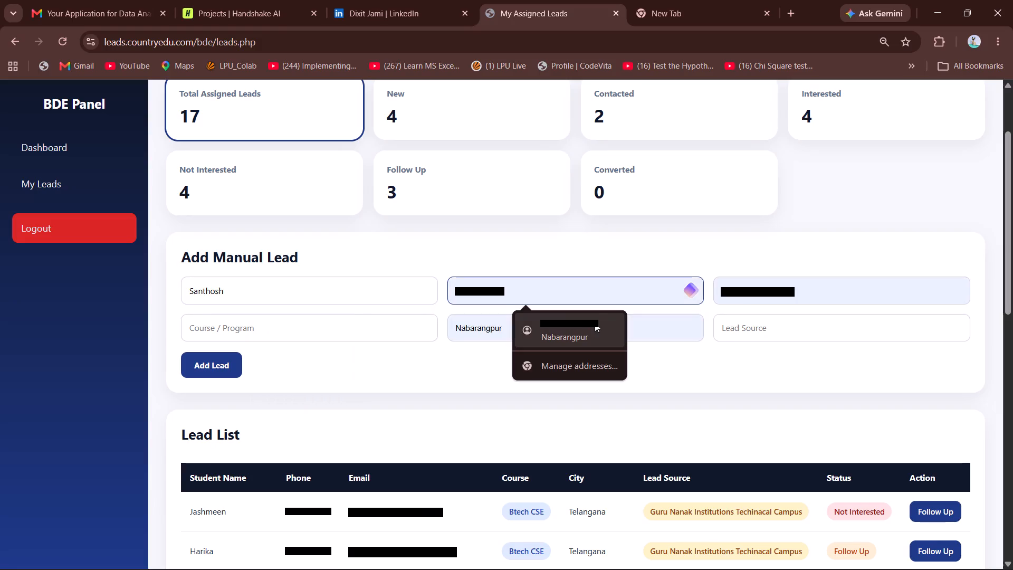
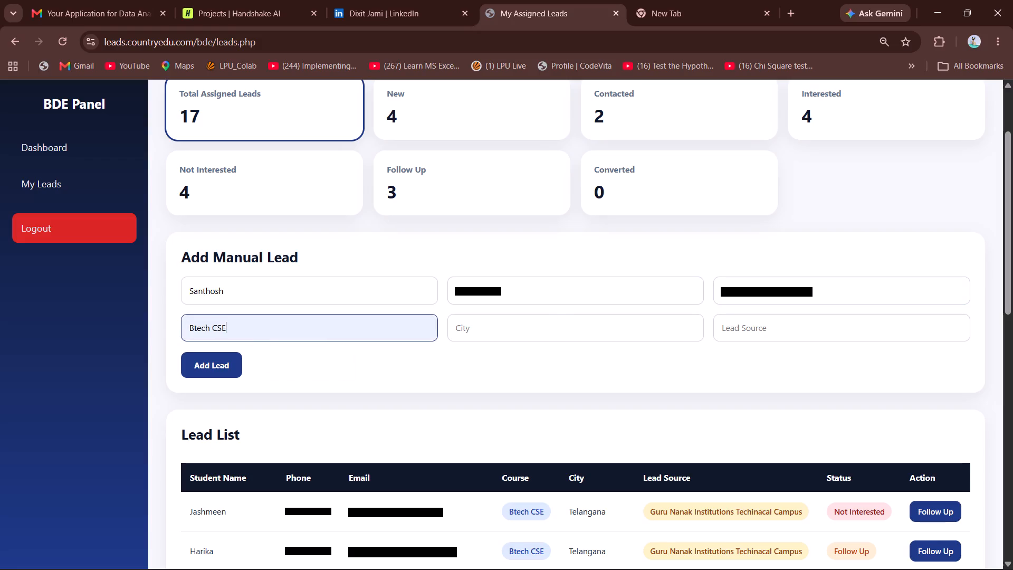
Complete Santhosh's manual lead with city Telangana and lead source Guru Nanak Institutions Techinacal Campus, and add it.
click(485, 321)
text(Tel)
click(565, 367)
click(786, 329)
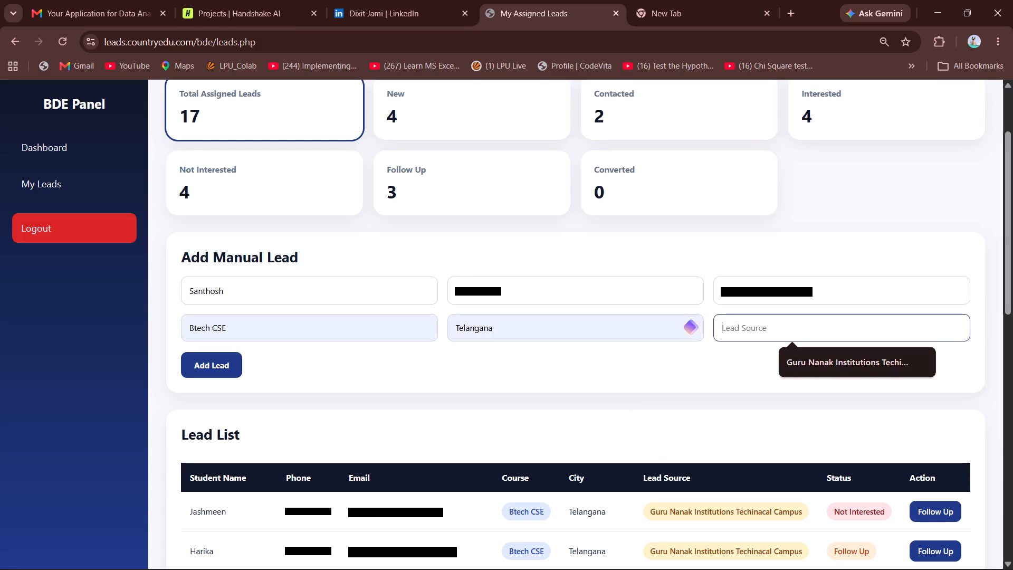
click(794, 350)
click(186, 360)
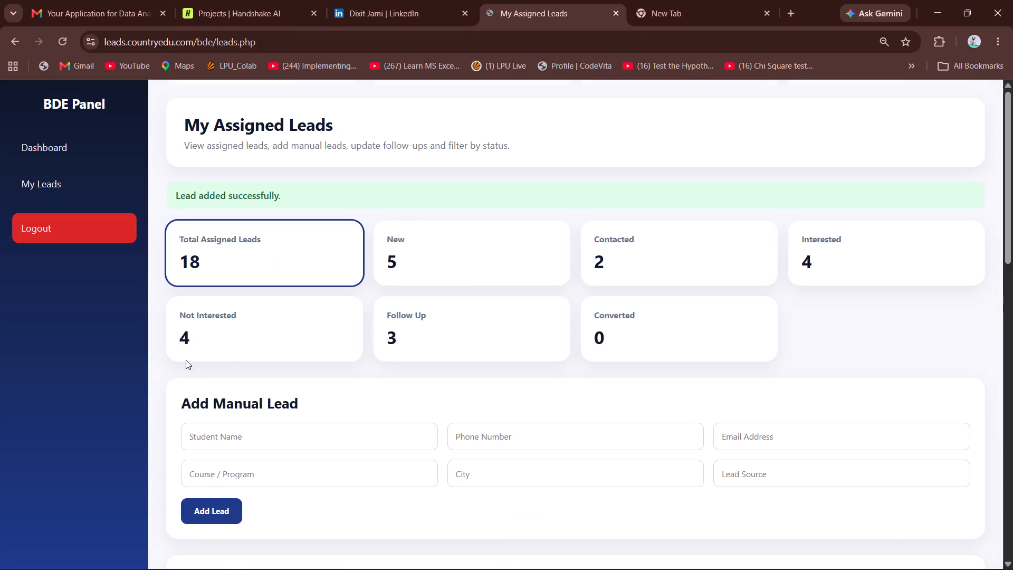
Open the follow-up form for the Santhosh lead in the lead list, ready for a remark.
scroll(719, 436, down, 3)
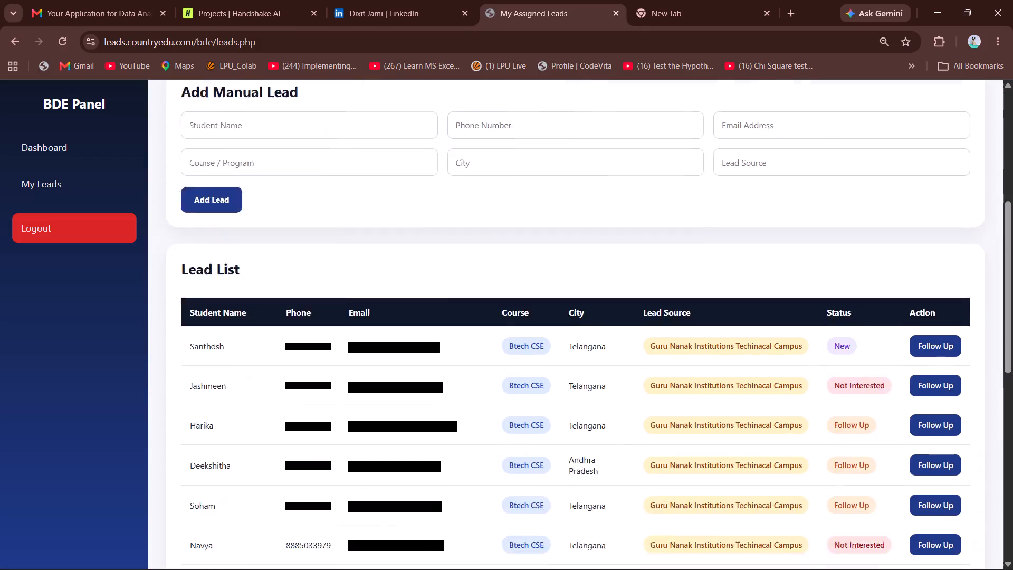
click(926, 225)
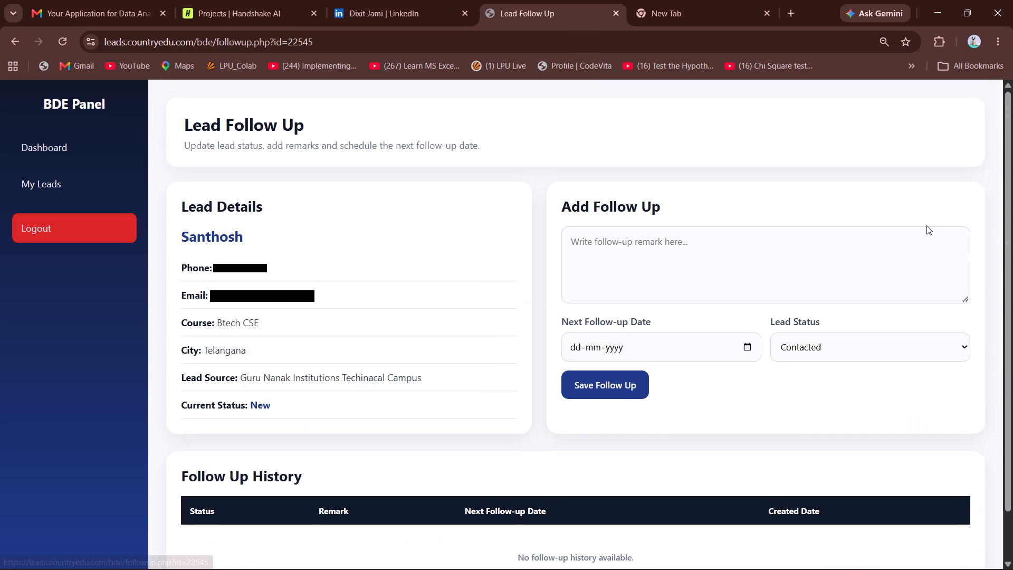
click(768, 272)
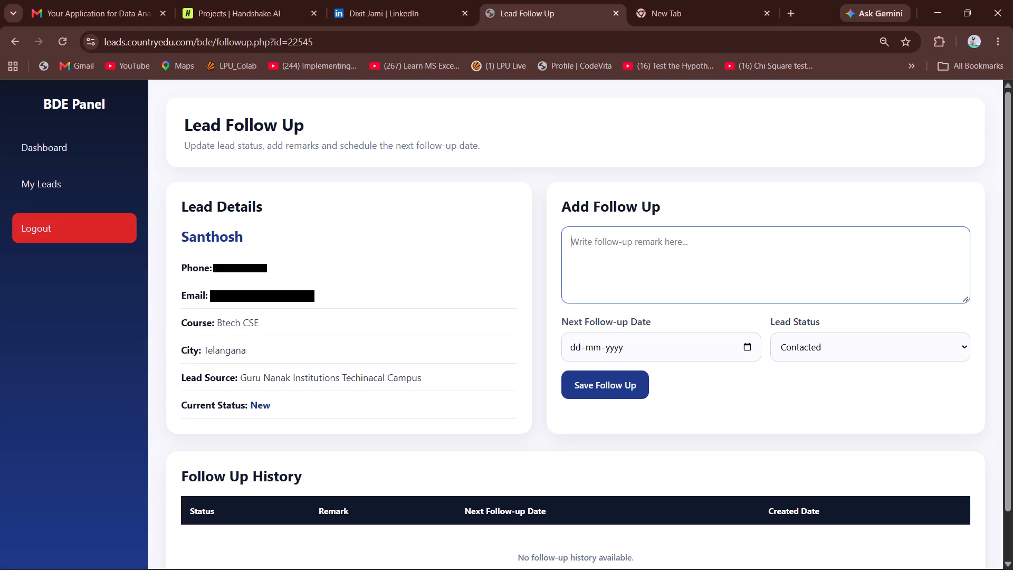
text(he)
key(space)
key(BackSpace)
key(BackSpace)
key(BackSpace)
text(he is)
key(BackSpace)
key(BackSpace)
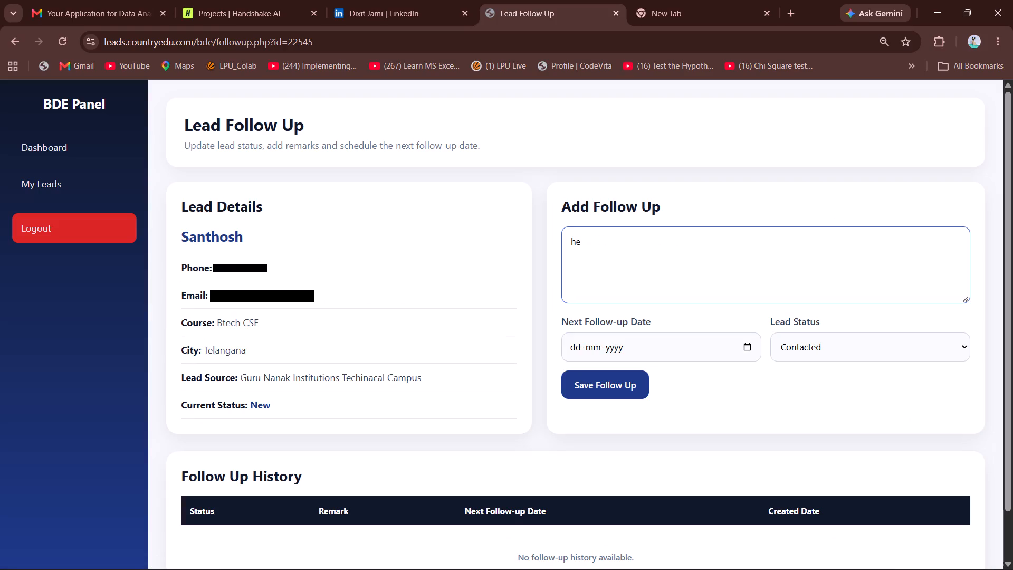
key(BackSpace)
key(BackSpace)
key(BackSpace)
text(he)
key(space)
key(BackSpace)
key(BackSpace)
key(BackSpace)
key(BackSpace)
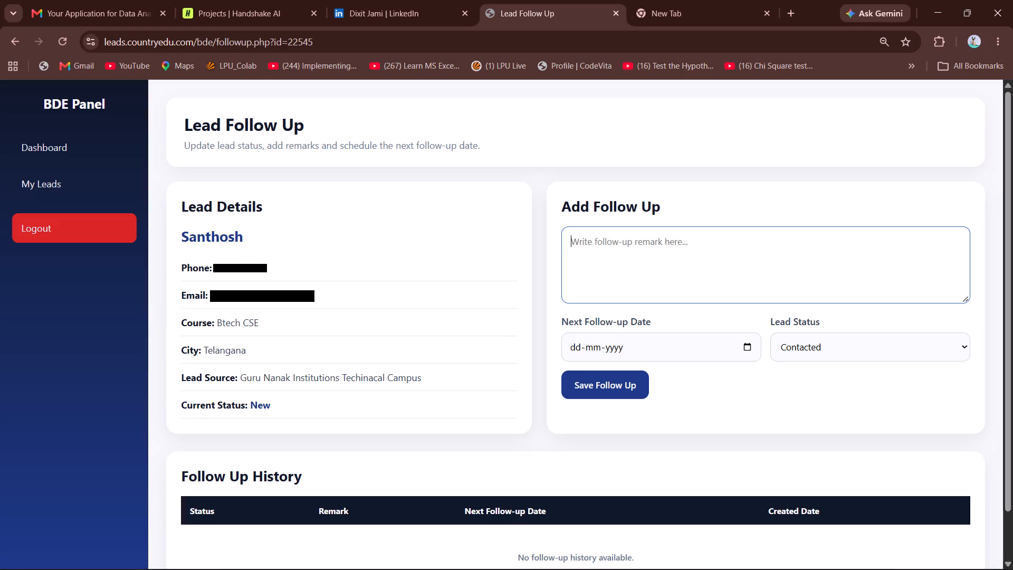
Enter the follow-up remark "He is already placed and he have bond with his company so he is not interested.".
text(He is alrwa)
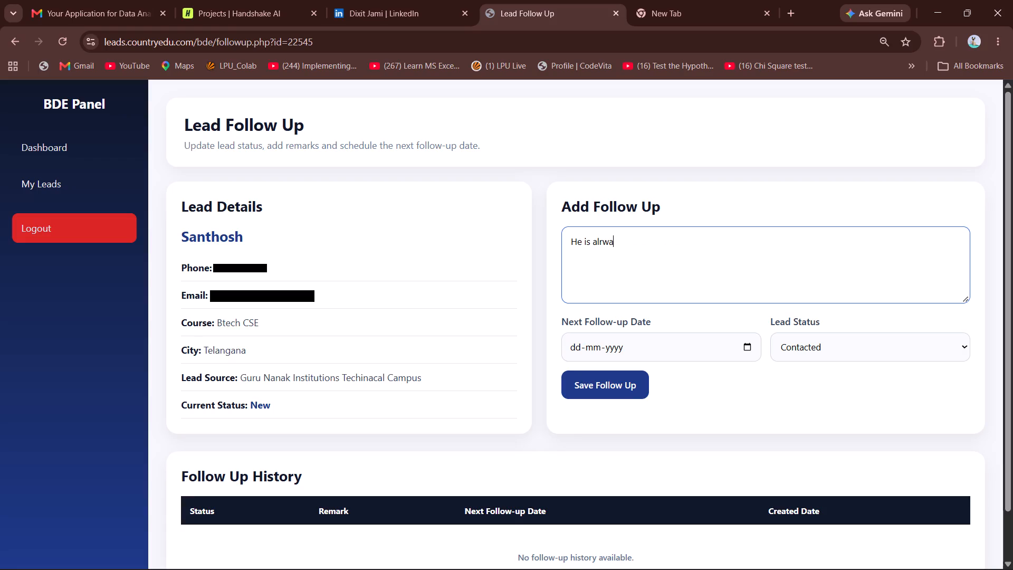
key(BackSpace)
key(BackSpace)
key(BackSpace)
key(BackSpace)
key(a)
key(BackSpace)
key(d)
key(BackSpace)
text(ady ok)
key(BackSpace)
key(l)
key(BackSpace)
key(BackSpace)
text(plc)
key(BackSpace)
text(aces)
key(BackSpace)
text(d and)
key(space)
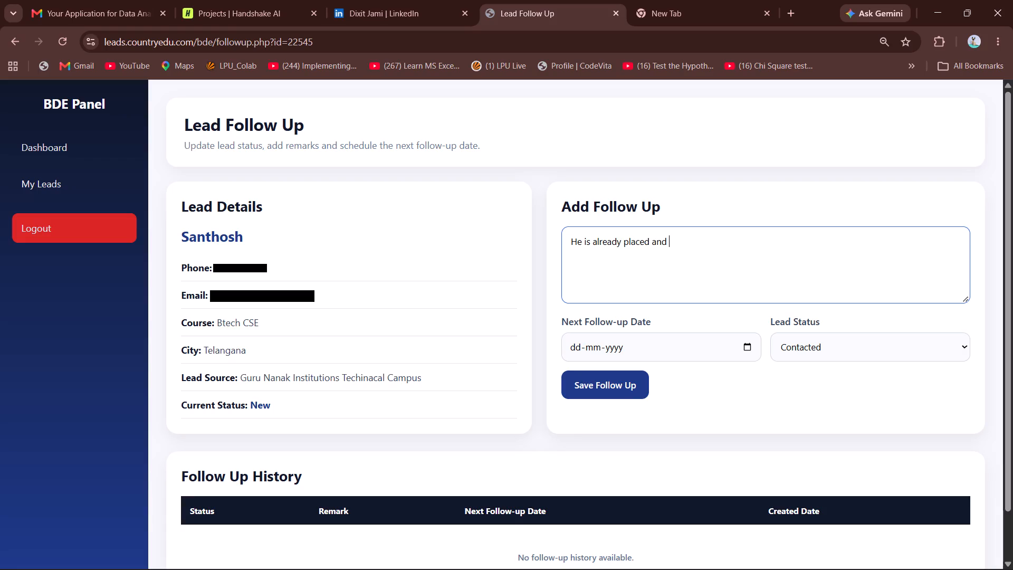
key(h)
text(e have noin)
key(BackSpace)
key(BackSpace)
key(BackSpace)
key(BackSpace)
text(binf)
key(BackSpace)
text(d)
key(space)
key(BackSpace)
key(BackSpace)
key(BackSpace)
key(BackSpace)
text(ond wi)
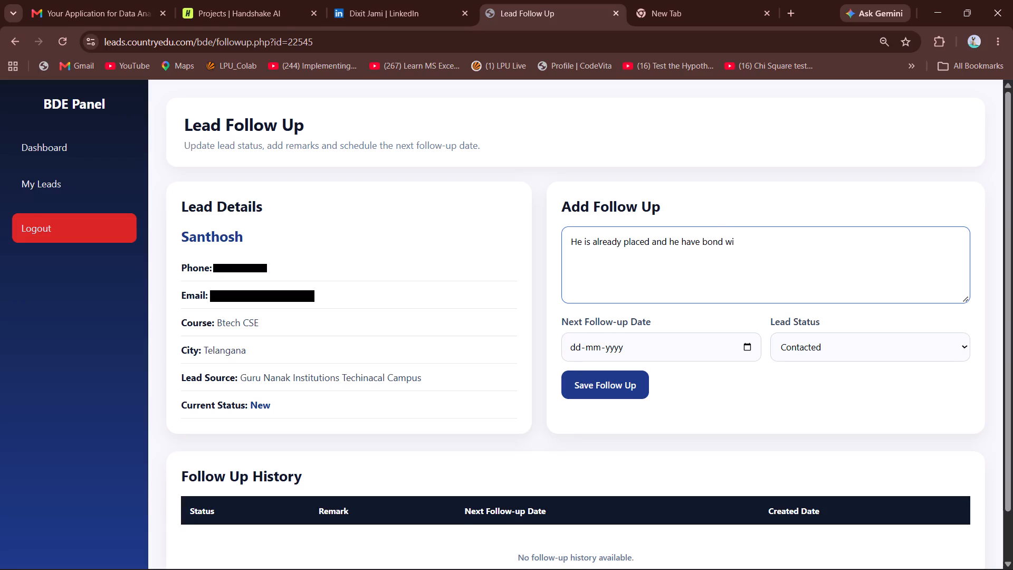
text(th his compan)
key(space)
key(BackSpace)
key(BackSpace)
text(ny so he is notr)
key(BackSpace)
key(space)
text(inre)
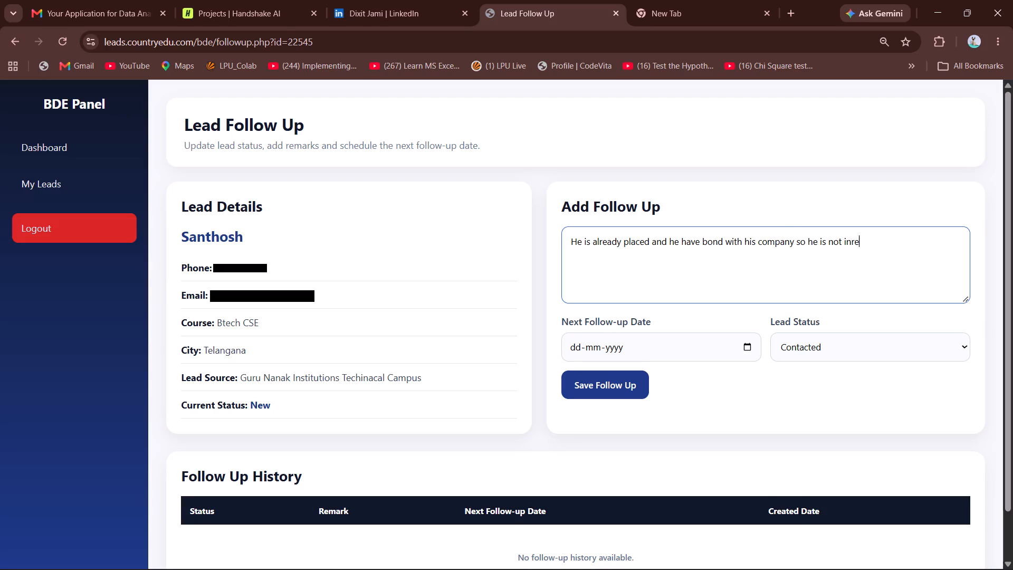
key(equal)
key(BackSpace)
key(BackSpace)
key(BackSpace)
key(r)
key(BackSpace)
text(teresyed)
key(BackSpace)
key(BackSpace)
key(BackSpace)
text(ted)
key(period)
Save Santhosh's follow-up with the next follow-up date 31-10-2026 and the lead status Not Interested.
click(760, 344)
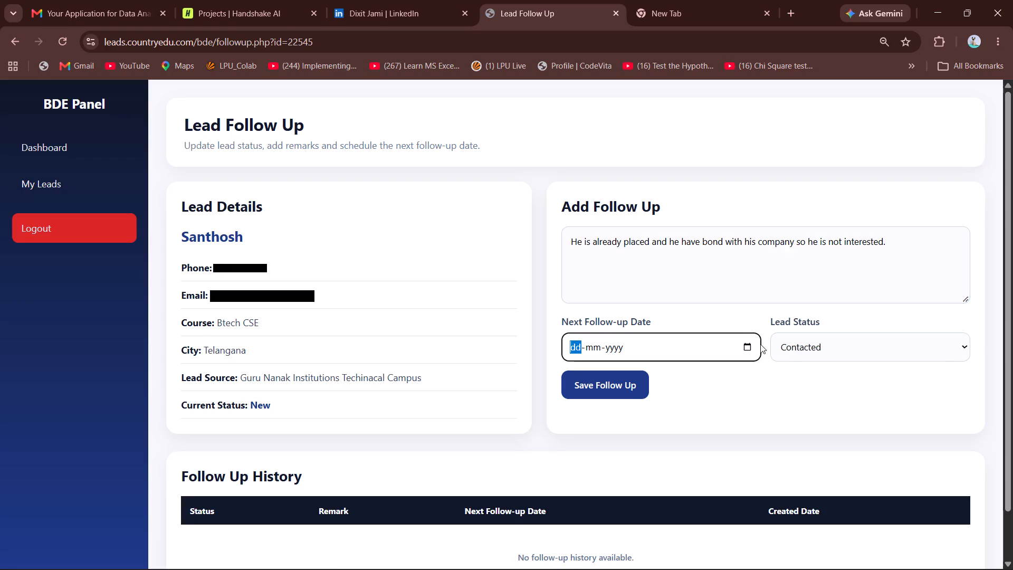
click(750, 343)
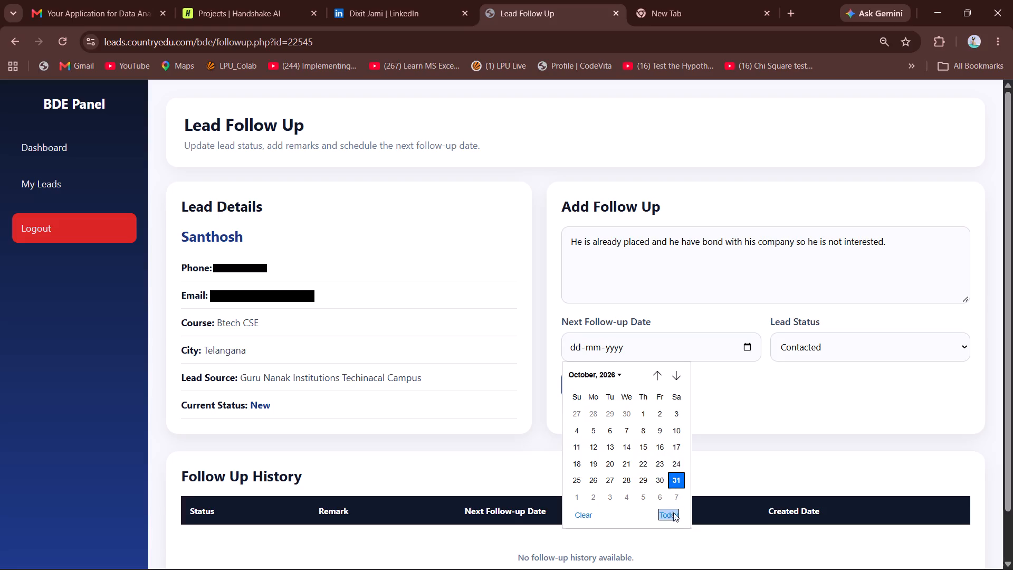
click(674, 516)
click(850, 349)
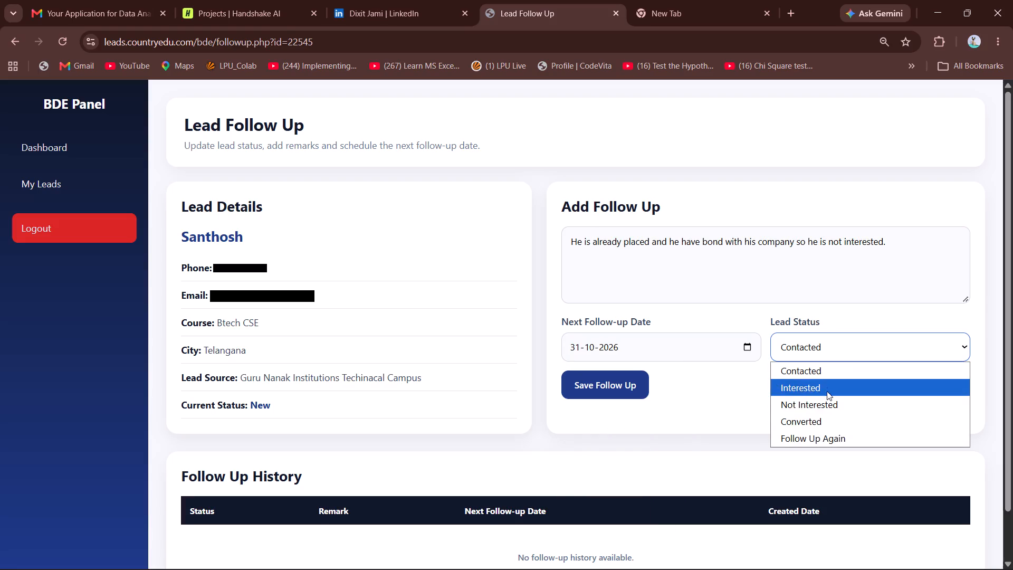
click(828, 384)
click(855, 343)
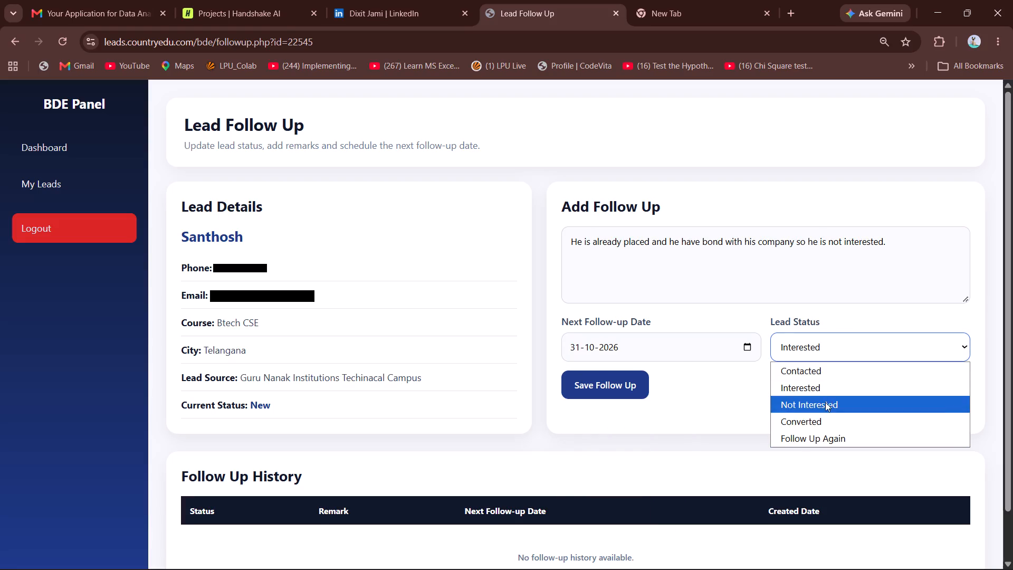
click(825, 402)
scroll(845, 471, down, 2)
click(614, 329)
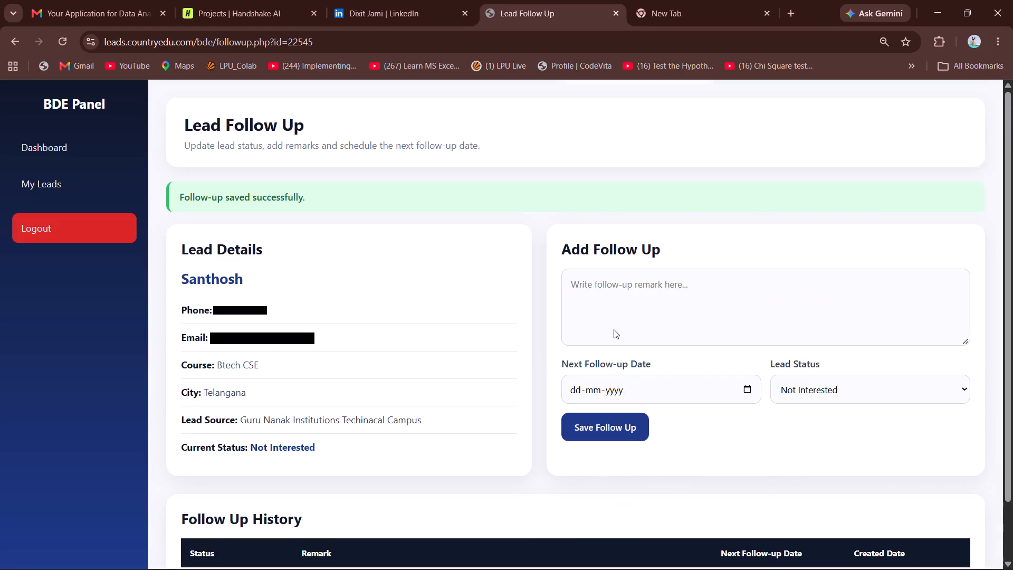
scroll(660, 384, down, 2)
scroll(660, 384, up, 3)
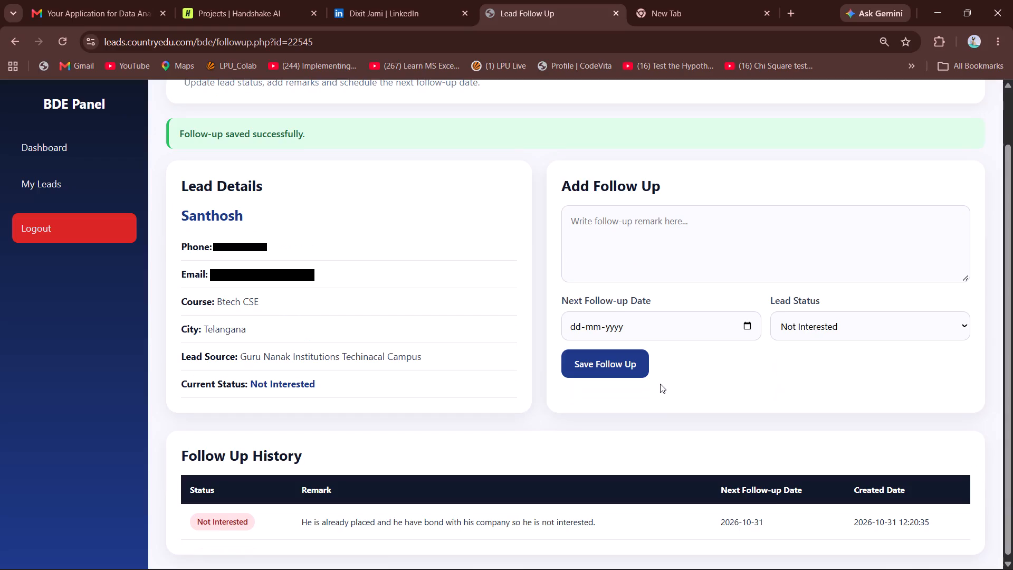
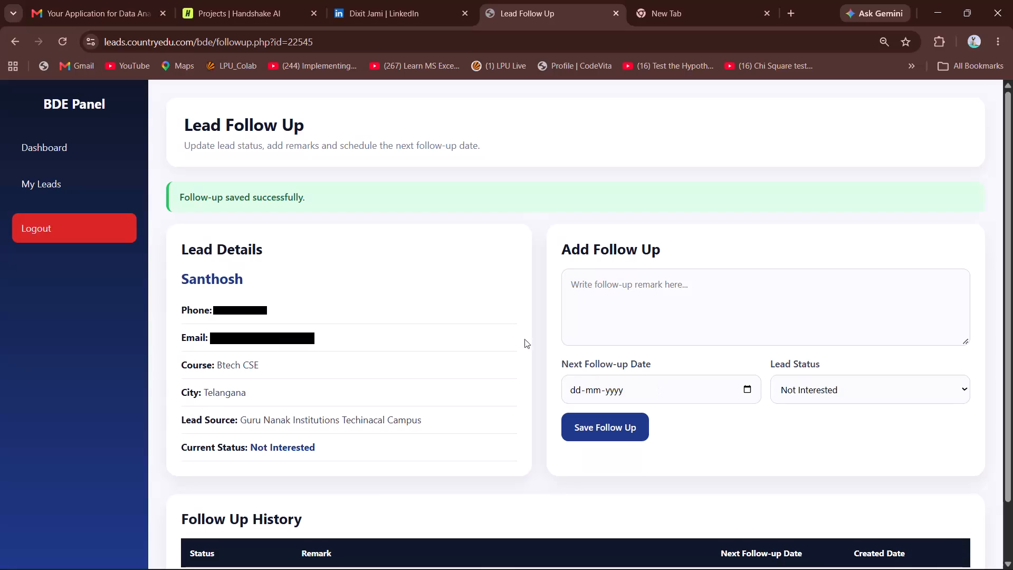
Check the saved entry in Santhosh's follow-up history below the lead details.
scroll(374, 306, up, 5)
scroll(374, 306, down, 4)
scroll(374, 306, up, 3)
scroll(374, 306, down, 4)
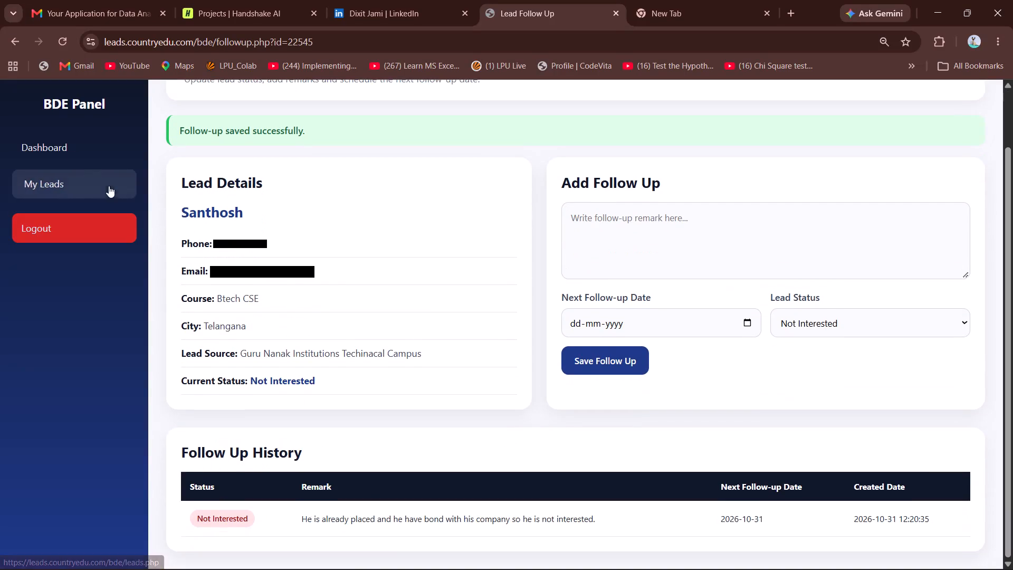
Return to the assigned leads page and look over the status summary and lead list.
click(75, 170)
scroll(398, 241, up, 3)
scroll(398, 241, down, 3)
scroll(398, 241, up, 5)
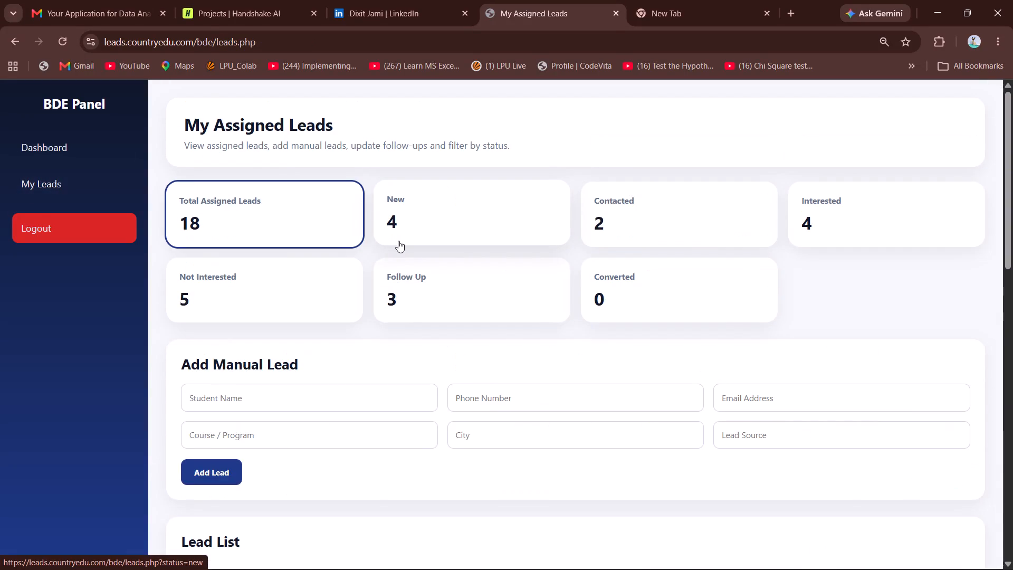